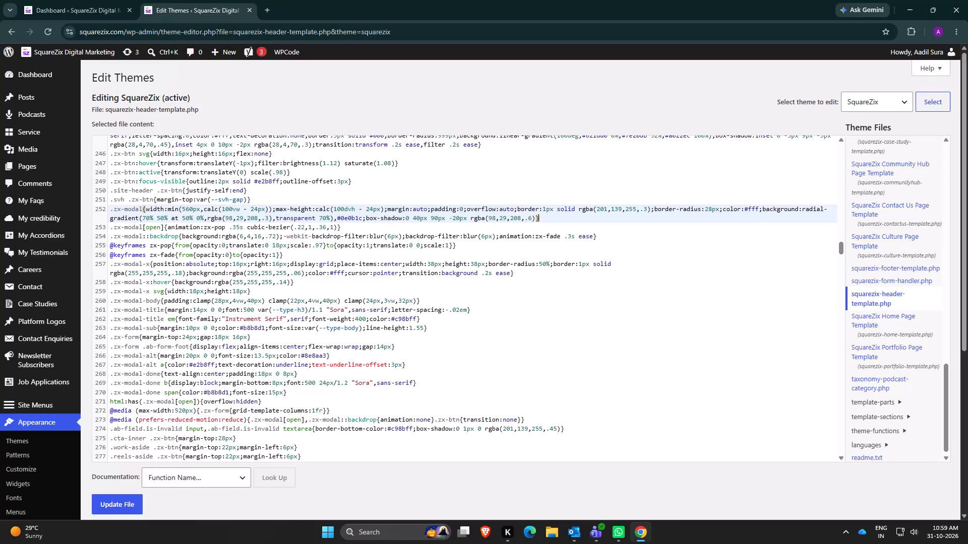
Place the text cursor at the end of the .zx-modal-done rule on line 268 of squarezix-header-template.php.
{"action": "left_click", "coordinate": [374, 375]}
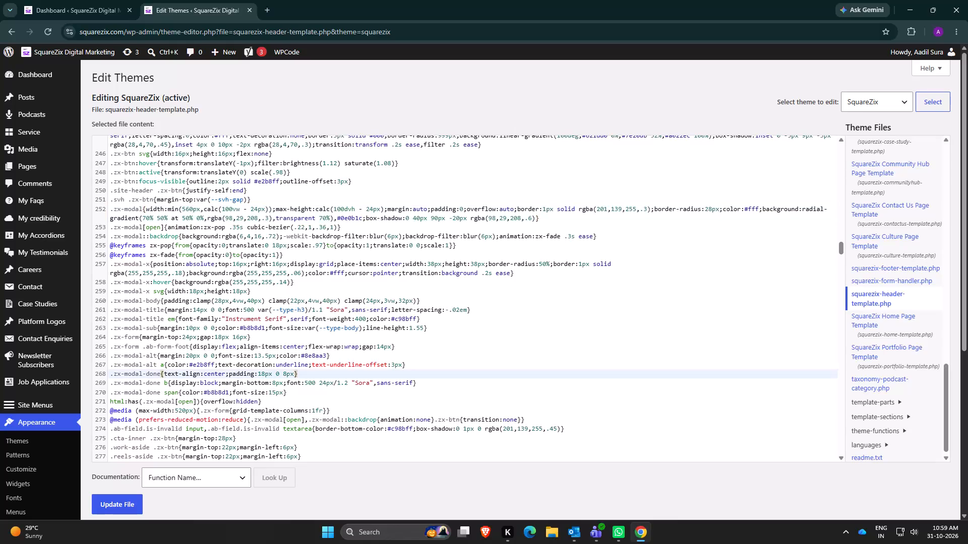
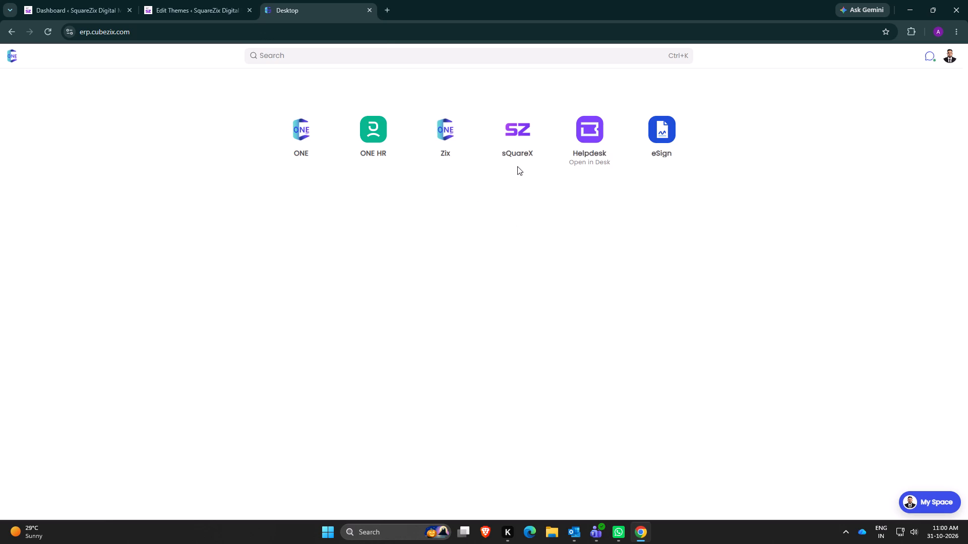
Open the sQuareX workspace and bring up the list of open pins.
{"action": "left_click", "coordinate": [519, 144]}
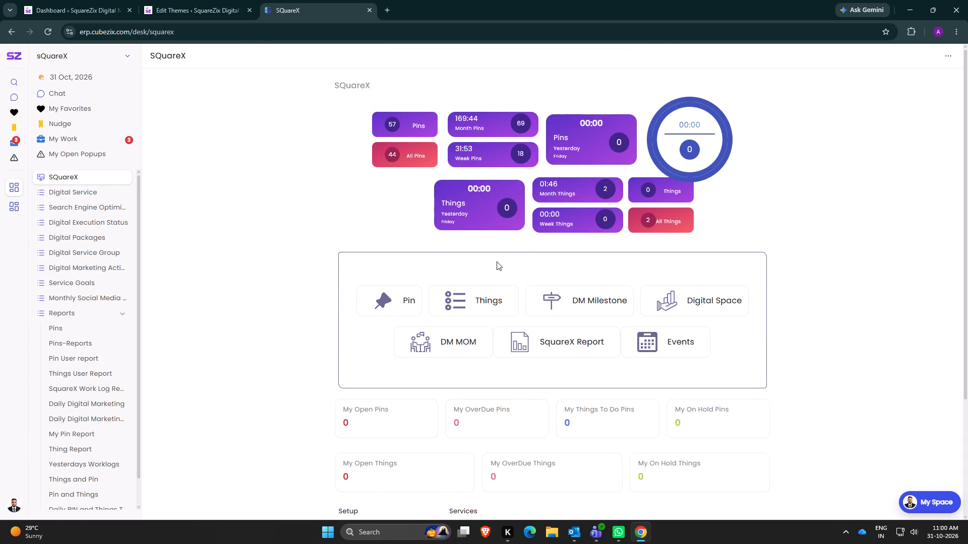
{"action": "scroll", "coordinate": [497, 261], "scroll_direction": "down", "scroll_amount": 2}
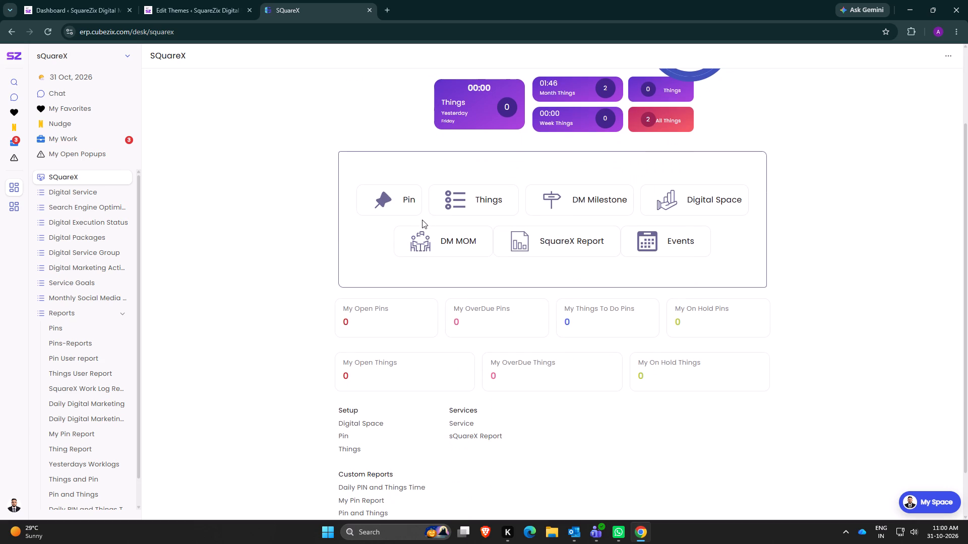
{"action": "scroll", "coordinate": [384, 293], "scroll_direction": "up", "scroll_amount": 4}
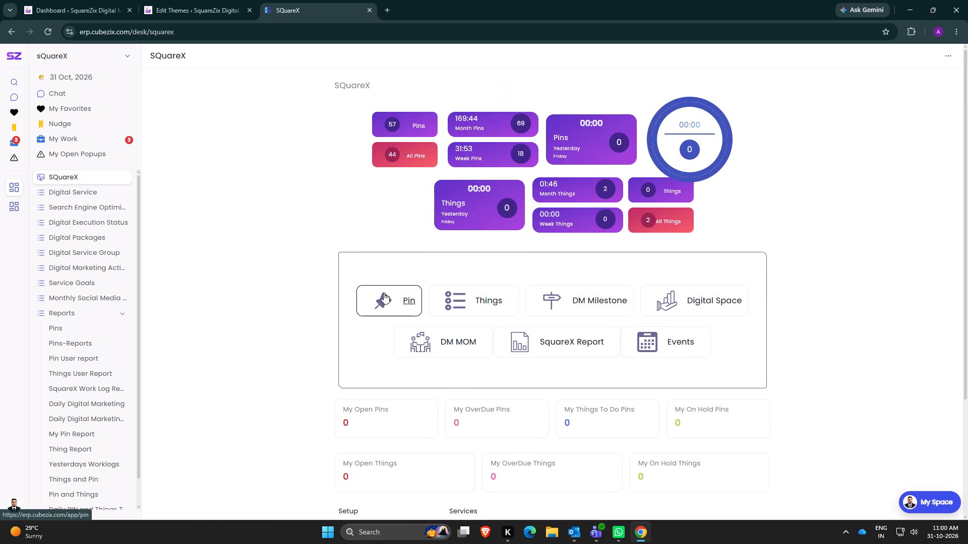
{"action": "left_click", "coordinate": [346, 418]}
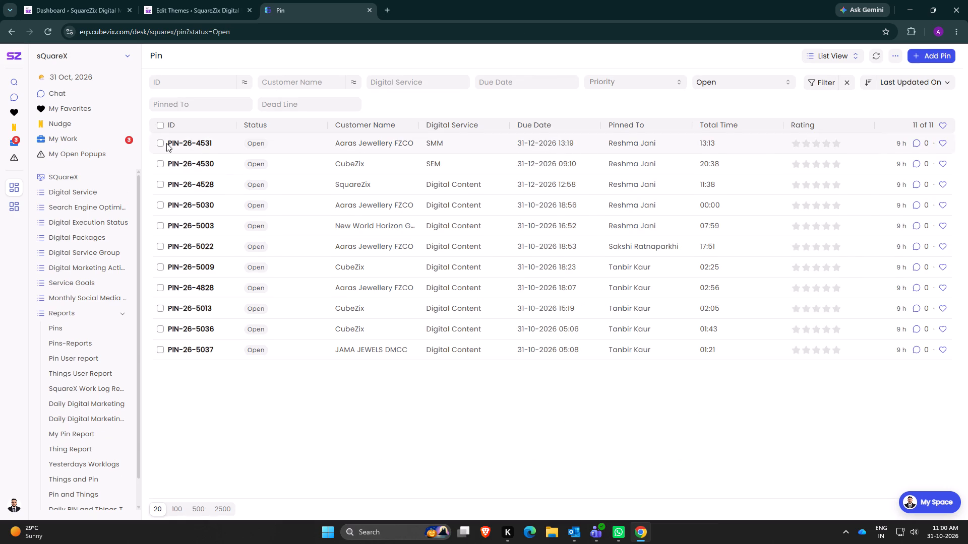
Clear the Open status filter and filter the pin list by the first employee offered for Pinned To.
{"action": "left_click", "coordinate": [196, 102]}
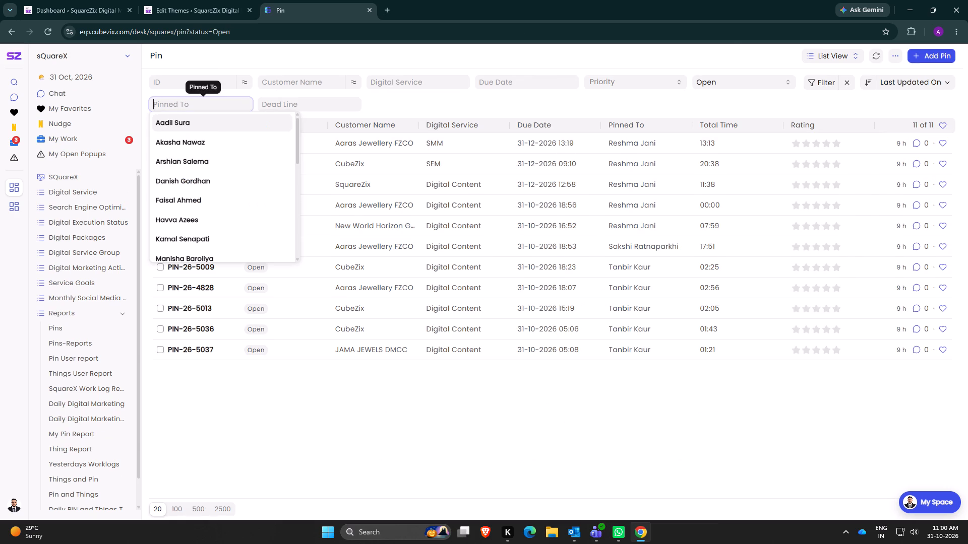
{"action": "left_click", "coordinate": [722, 83]}
{"action": "left_click", "coordinate": [717, 98]}
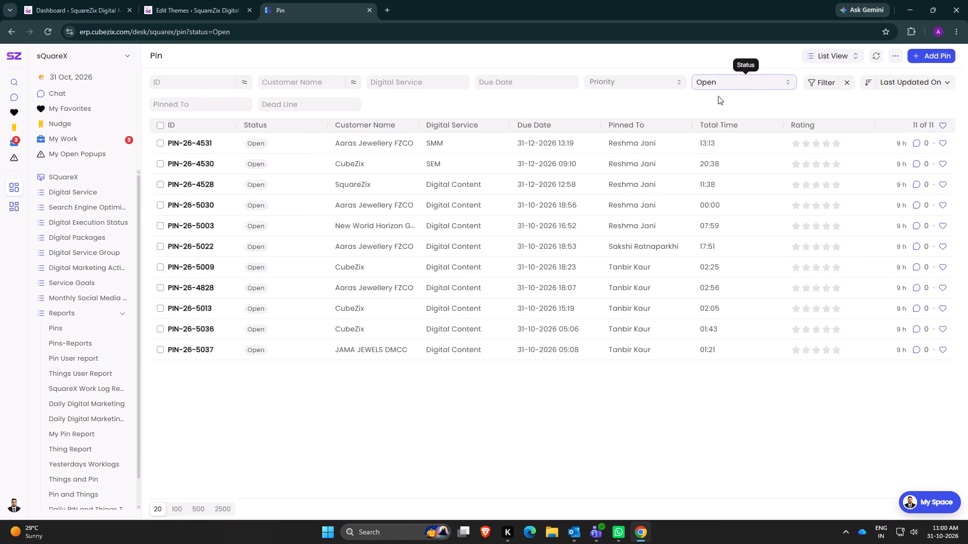
{"action": "left_click", "coordinate": [203, 99]}
{"action": "left_click", "coordinate": [207, 127]}
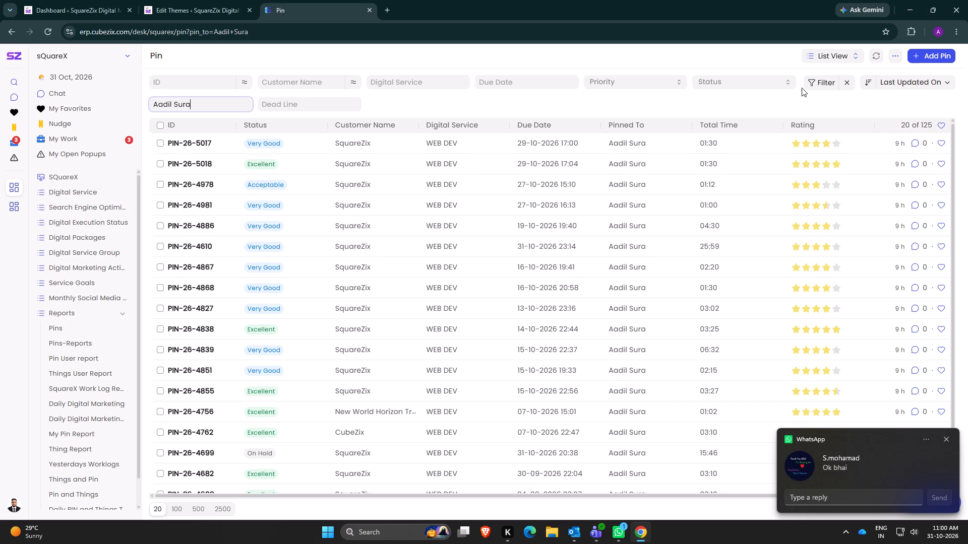
Filter the pins to those with Created On between 29-10-2026 and 31-10-2026.
{"action": "left_click", "coordinate": [825, 80]}
{"action": "left_click", "coordinate": [699, 111]}
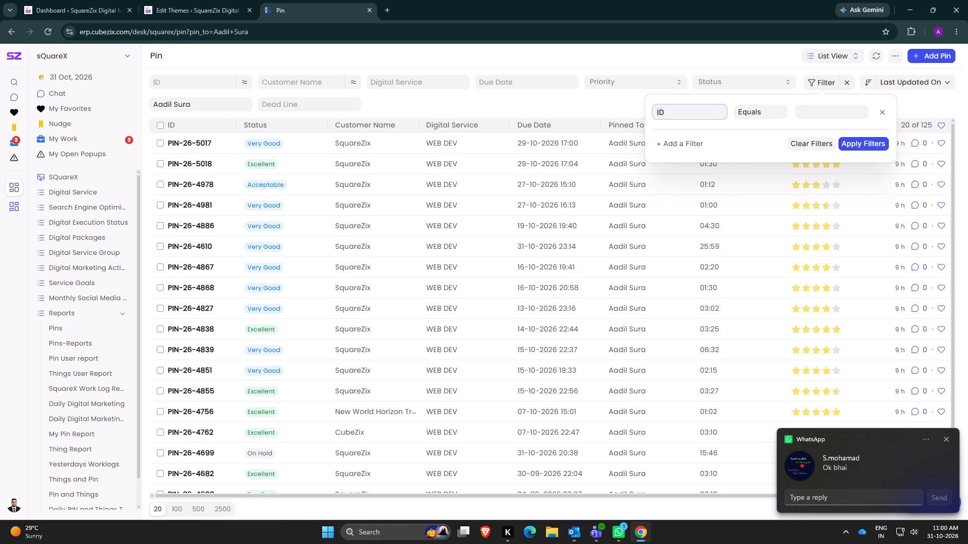
{"action": "key", "text": "BackSpace"}
{"action": "type", "text": "crea"}
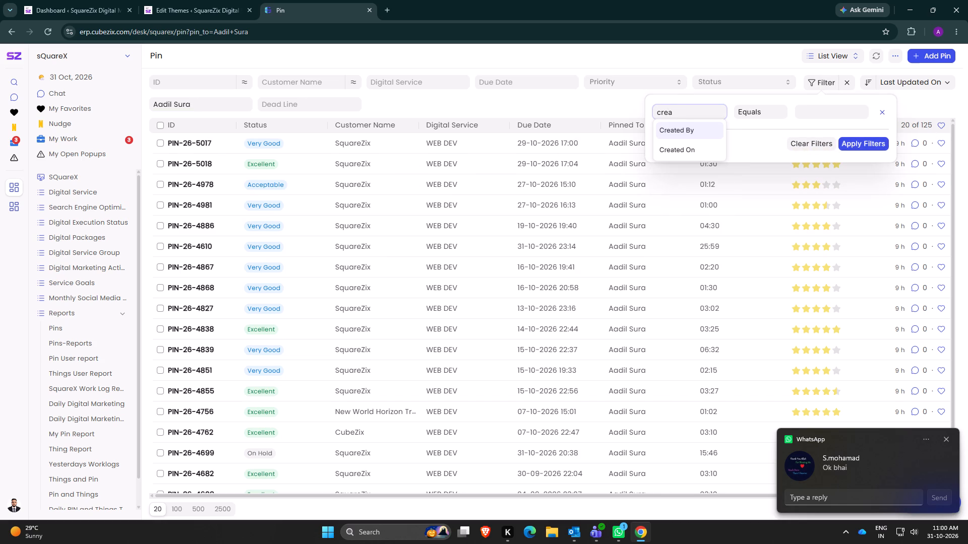
{"action": "left_click", "coordinate": [682, 157]}
{"action": "left_click", "coordinate": [854, 117]}
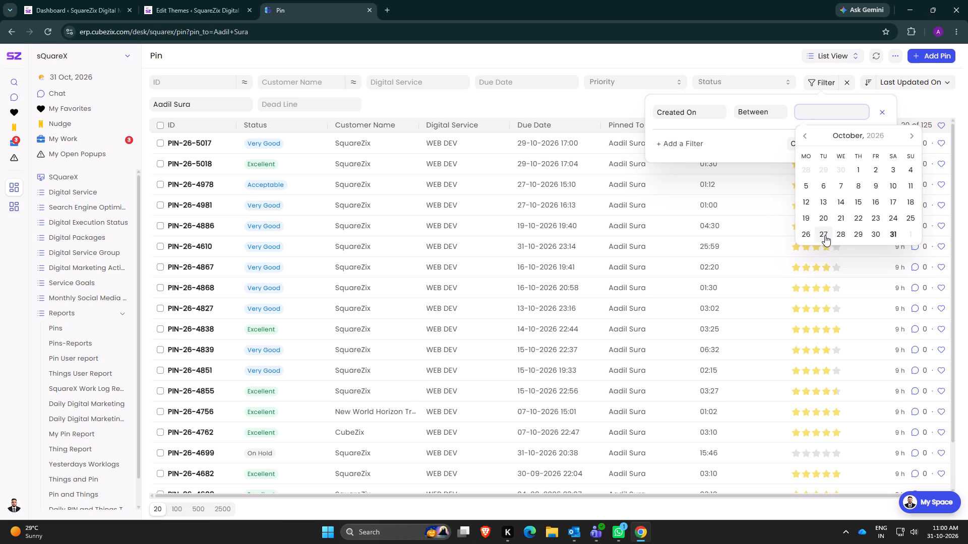
{"action": "left_click", "coordinate": [863, 232]}
{"action": "left_click", "coordinate": [891, 231]}
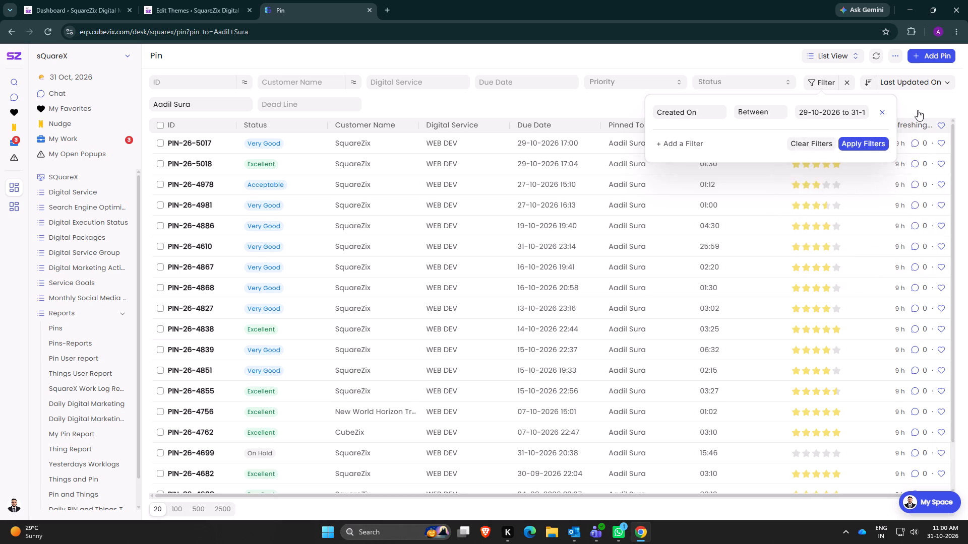
{"action": "left_click", "coordinate": [869, 143]}
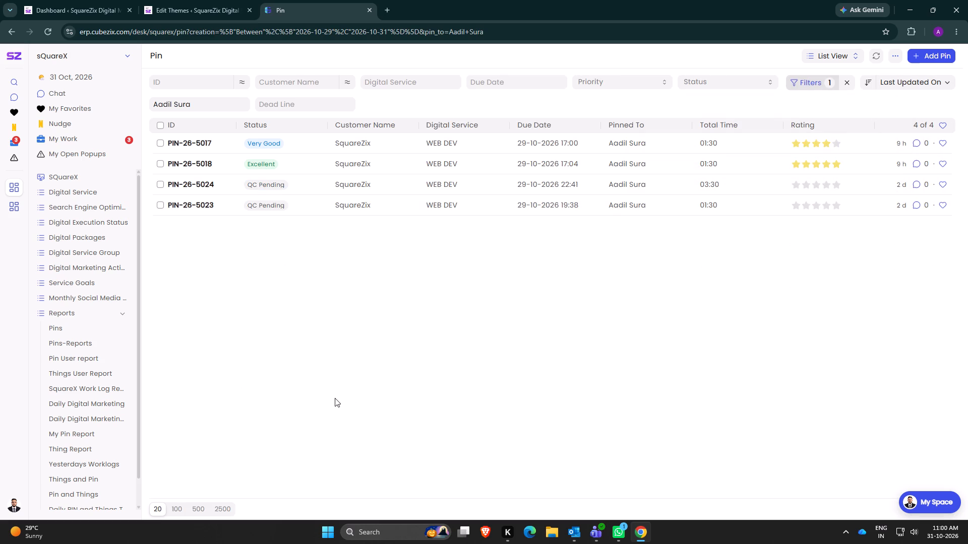
Start a new pin and set its due date to 30-10-2026.
{"action": "left_click", "coordinate": [928, 55]}
{"action": "left_click", "coordinate": [567, 146]}
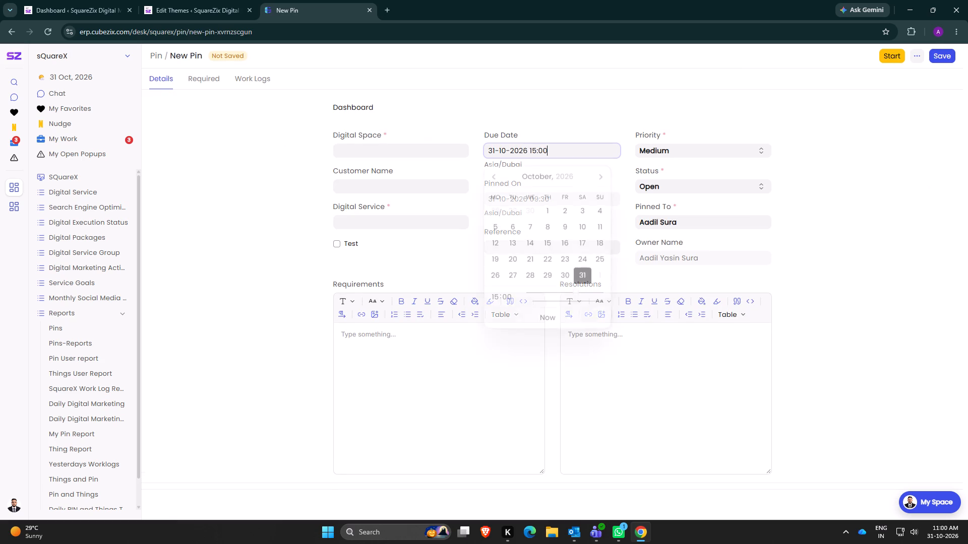
{"action": "left_click", "coordinate": [566, 276]}
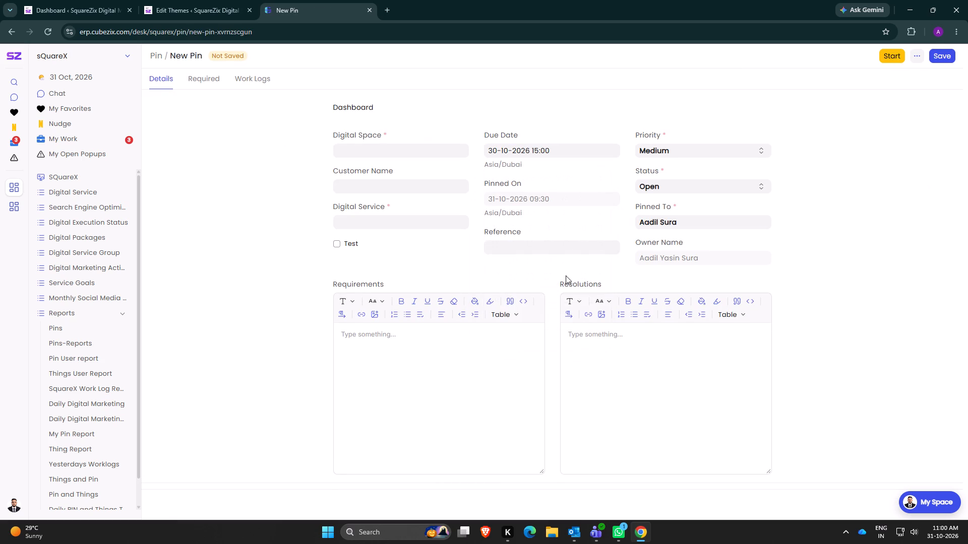
Set the new pin's Digital Space to DS-23-0003 (SquareZix) and its Digital Service to WEB DEV.
{"action": "scroll", "coordinate": [612, 167], "scroll_direction": "down", "scroll_amount": 2}
{"action": "left_click", "coordinate": [384, 358]}
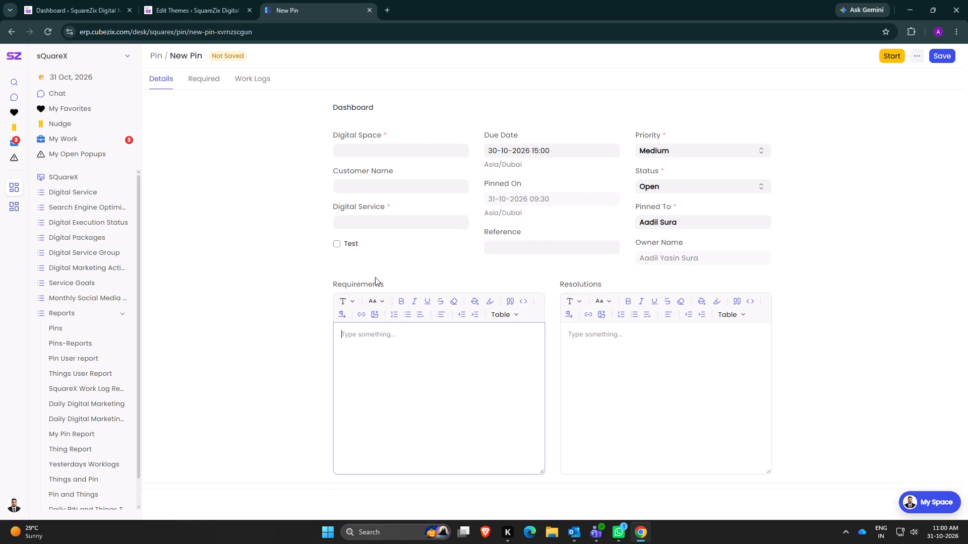
{"action": "left_click", "coordinate": [381, 157]}
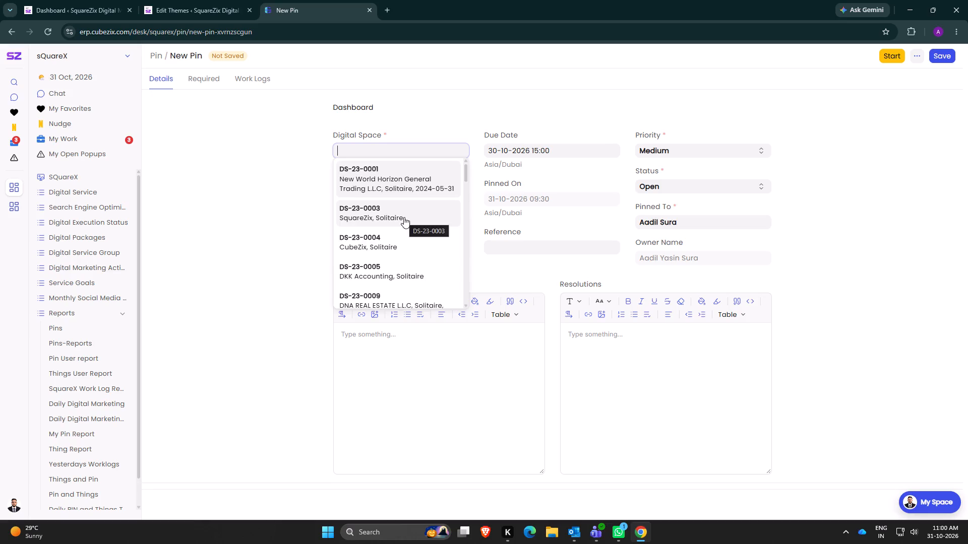
{"action": "left_click", "coordinate": [404, 217]}
{"action": "left_click", "coordinate": [386, 220]}
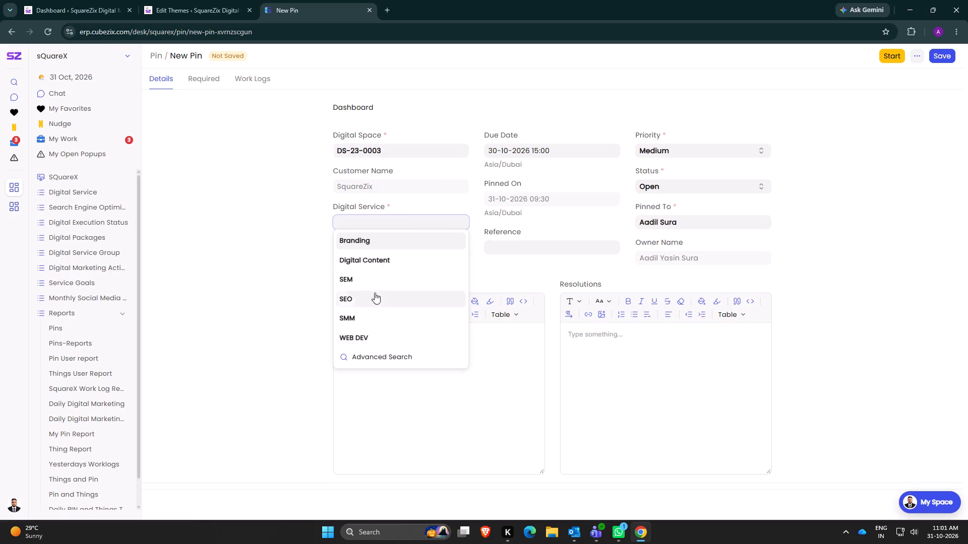
{"action": "left_click", "coordinate": [360, 337]}
{"action": "scroll", "coordinate": [360, 337], "scroll_direction": "down", "scroll_amount": 3}
{"action": "scroll", "coordinate": [407, 318], "scroll_direction": "down", "scroll_amount": 3}
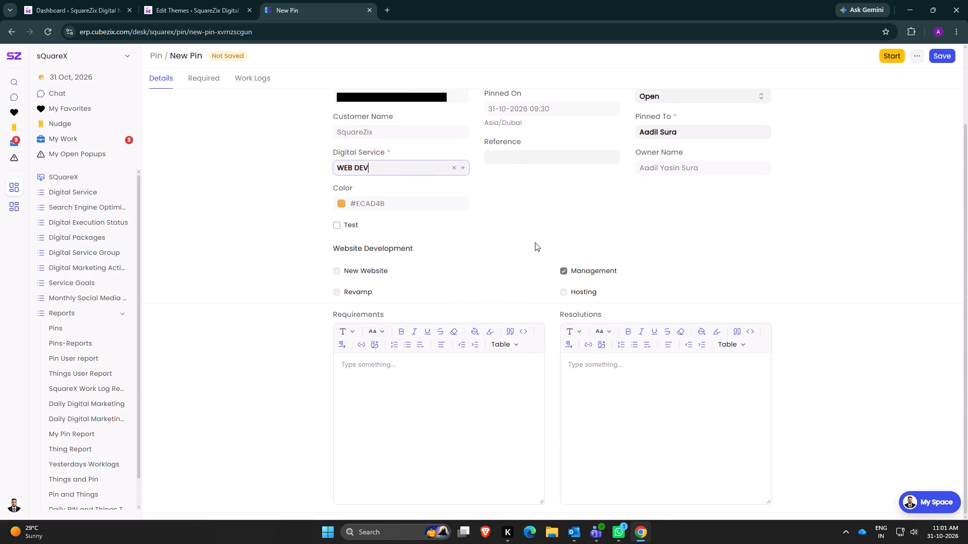
Set the new pin's status to Completed.
{"action": "scroll", "coordinate": [535, 242], "scroll_direction": "up", "scroll_amount": 2}
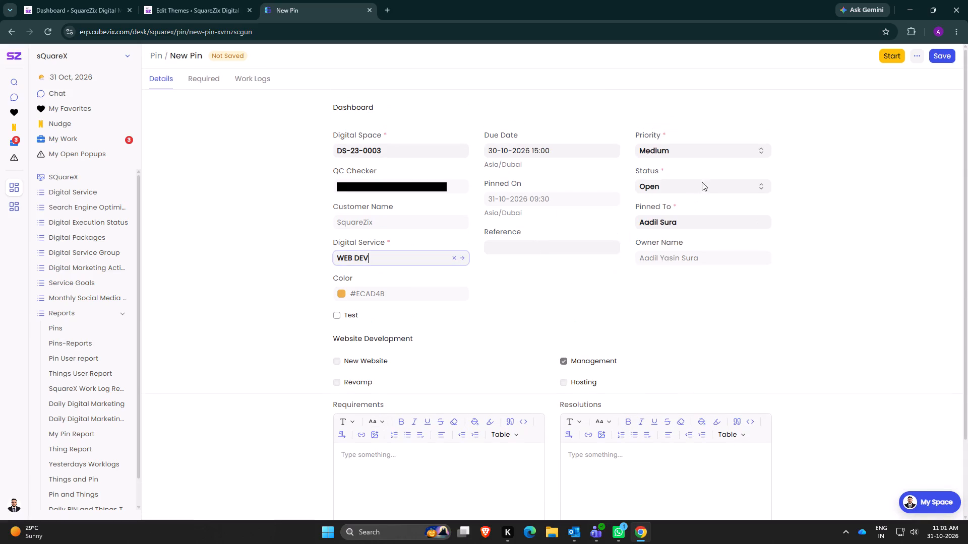
{"action": "left_click", "coordinate": [703, 173]}
{"action": "left_click", "coordinate": [701, 178]}
{"action": "left_click", "coordinate": [698, 186]}
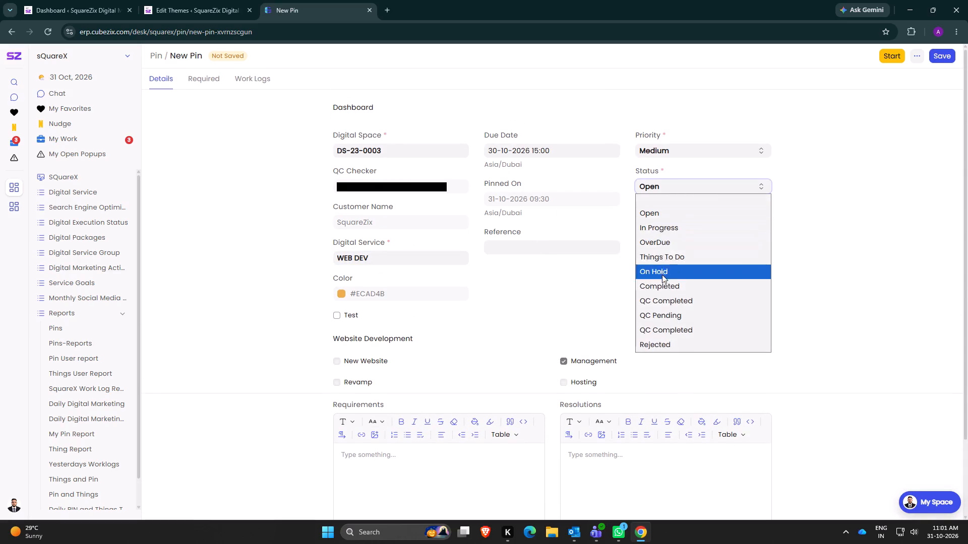
{"action": "left_click", "coordinate": [659, 283]}
Enter two lines in the pin's Requirements: "All template variable Issue" and "Form Handler Issue".
{"action": "scroll", "coordinate": [659, 283], "scroll_direction": "down", "scroll_amount": 4}
{"action": "left_click", "coordinate": [391, 390]}
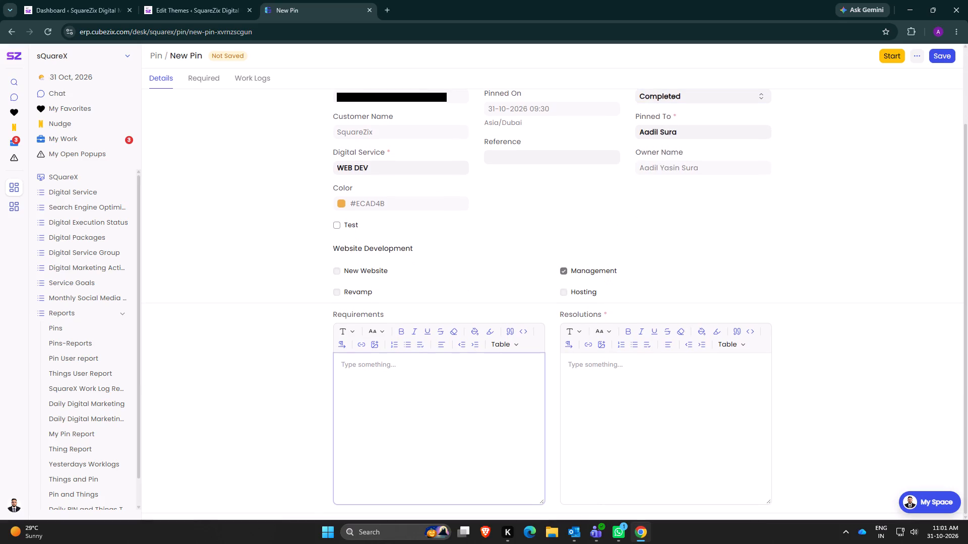
{"action": "type", "text": "All template variable chnages"}
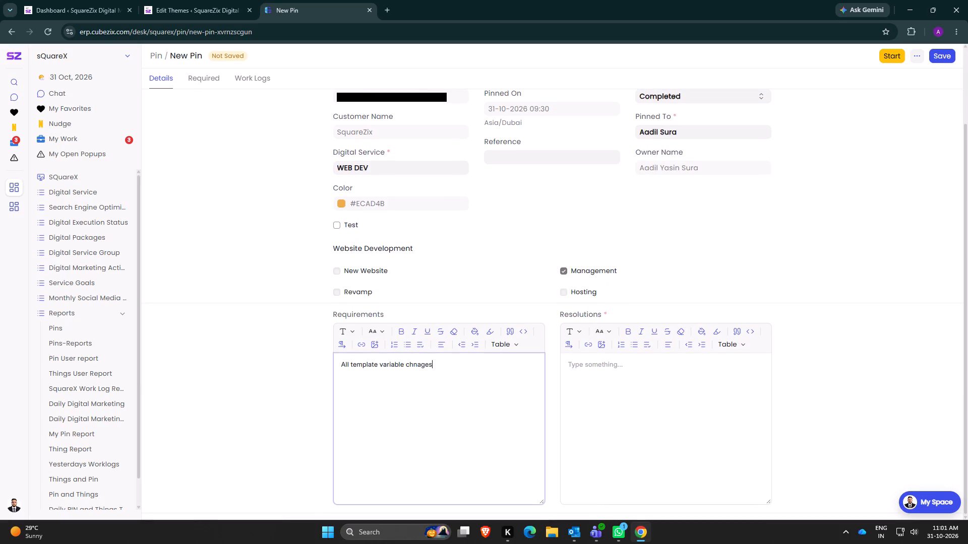
{"action": "key", "text": "space"}
{"action": "key", "text": "a"}
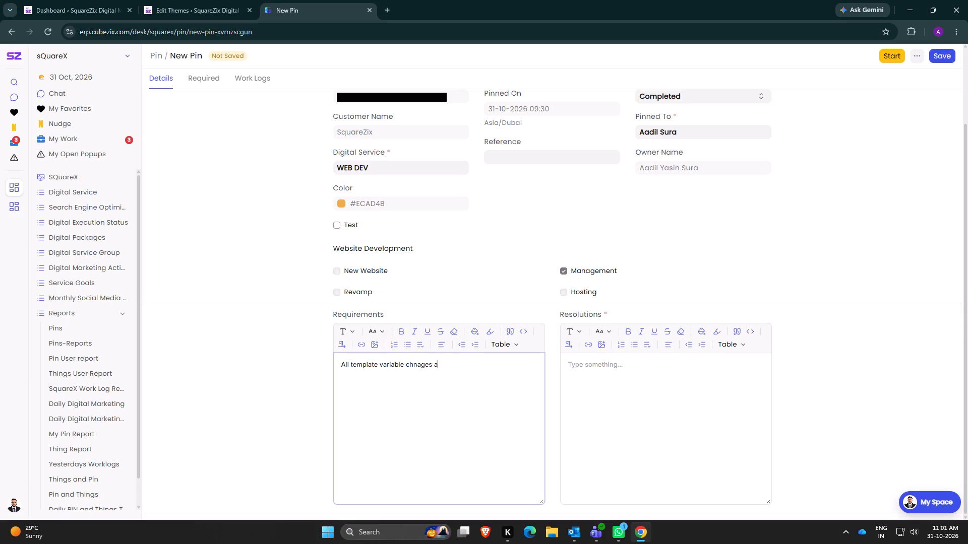
{"action": "key", "text": "BackSpace"}
{"action": "key", "text": "BackSpace"}
{"action": "key", "text": "BackSpace"}
{"action": "key", "text": "s"}
{"action": "key", "text": "BackSpace"}
{"action": "key", "text": "BackSpace"}
{"action": "key", "text": "BackSpace"}
{"action": "key", "text": "BackSpace"}
{"action": "key", "text": "BackSpace"}
{"action": "key", "text": "BackSpace"}
{"action": "key", "text": "BackSpace"}
{"action": "type", "text": "Issue"}
{"action": "key", "text": "shift+Return"}
{"action": "type", "text": "Form Handler Issue"}
Enter "All templates variable issue fixed as discussed DONE" as the first line of the pin's Resolutions.
{"action": "left_click", "coordinate": [623, 369]}
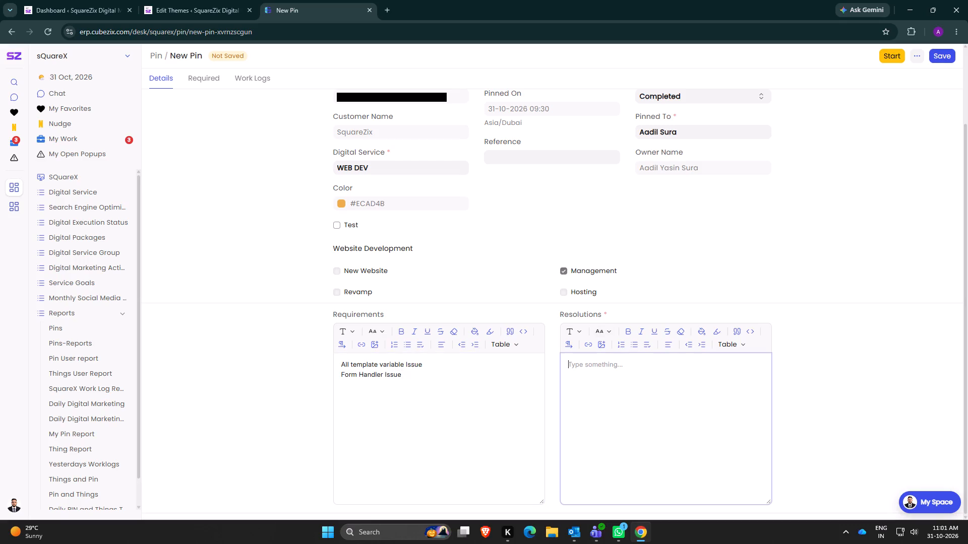
{"action": "type", "text": "All templates varaiable"}
{"action": "key", "text": "BackSpace"}
{"action": "key", "text": "BackSpace"}
{"action": "key", "text": "BackSpace"}
{"action": "key", "text": "BackSpace"}
{"action": "key", "text": "BackSpace"}
{"action": "key", "text": "BackSpace"}
{"action": "type", "text": "iable issuw"}
{"action": "key", "text": "BackSpace"}
{"action": "type", "text": "e fixed as"}
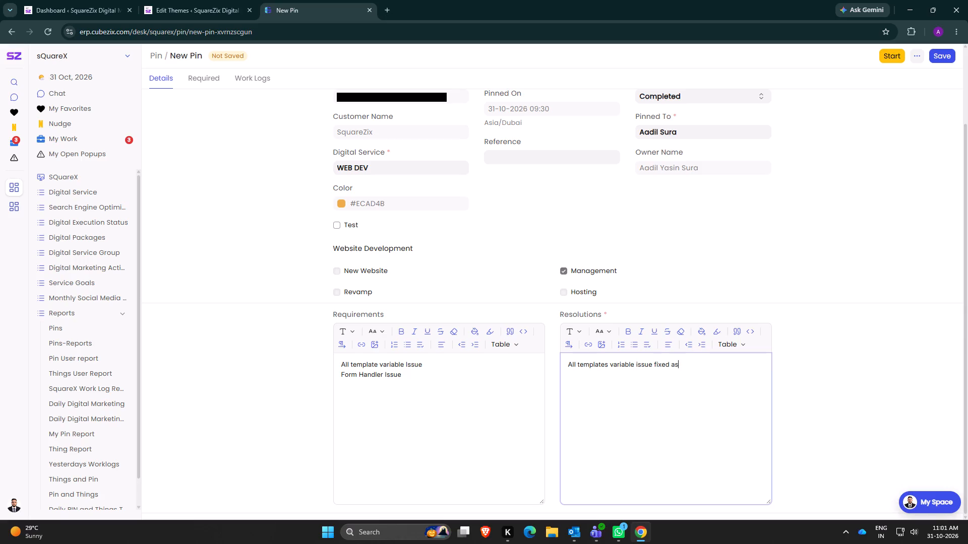
{"action": "key", "text": "space"}
{"action": "type", "text": "discussed"}
{"action": "key", "text": "space"}
{"action": "type", "text": "DONE"}
Add a second Resolutions line reading "Form Handler Ajax Request for posting form is fixed DONE".
{"action": "key", "text": "Return"}
{"action": "type", "text": "Form Handler"}
{"action": "key", "text": "space"}
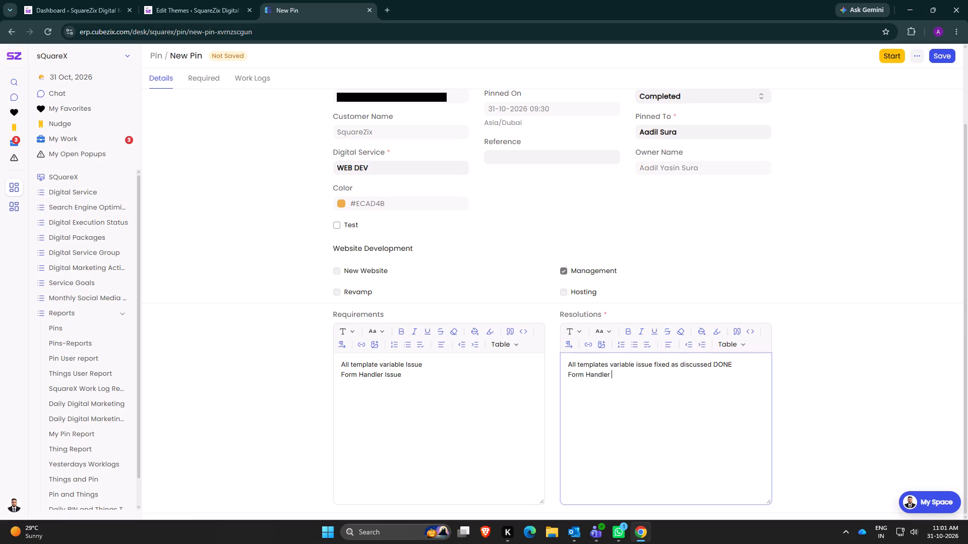
{"action": "type", "text": "Ajax Request for posting form is"}
{"action": "key", "text": "space"}
{"action": "type", "text": "fixed"}
{"action": "key", "text": "space"}
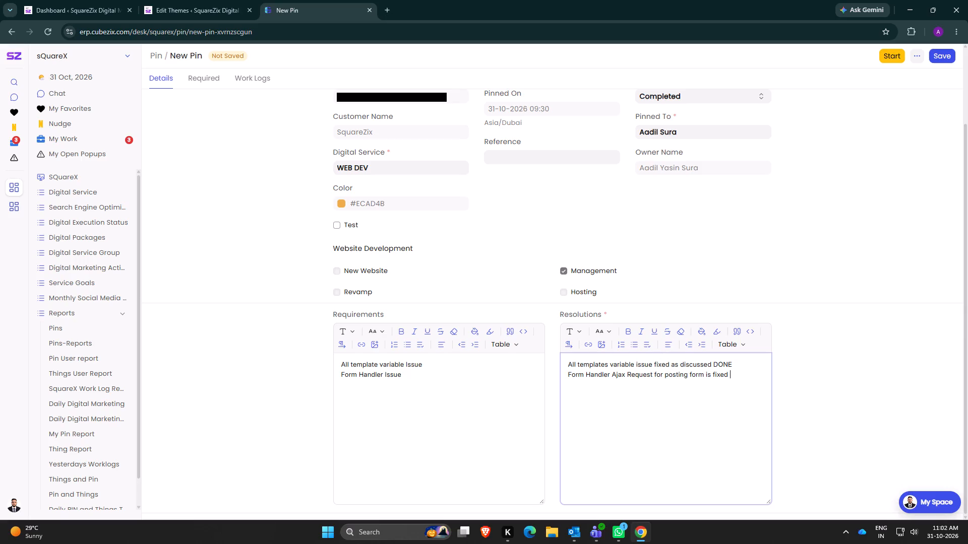
{"action": "type", "text": "DONE"}
Add a third Resolutions line reading "All Forms are submitting properly DONE", followed by a new line.
{"action": "key", "text": "Return"}
{"action": "type", "text": "All Forms are submitting proper"}
{"action": "type", "text": "ly DONE"}
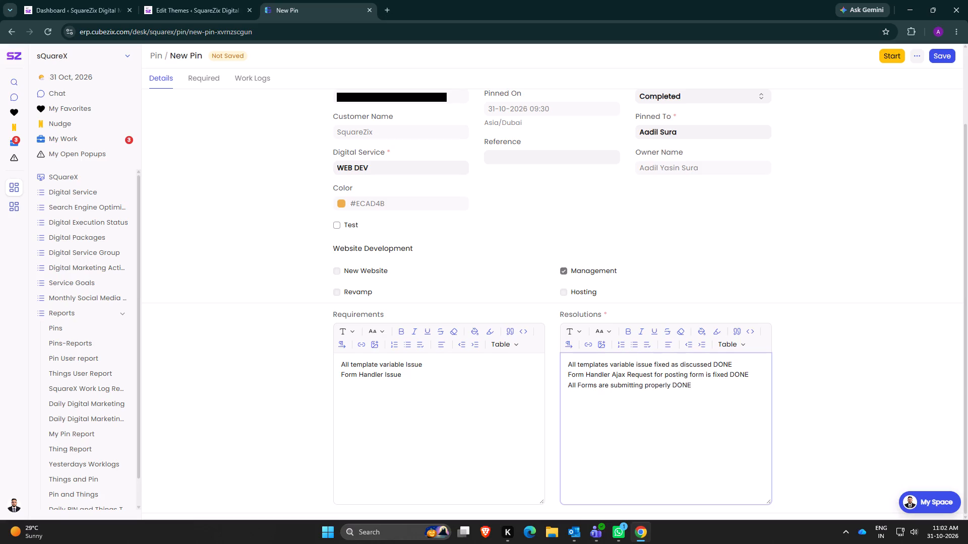
{"action": "key", "text": "Return"}
Remove the empty line at the end of the pin's Resolutions text.
{"action": "key", "text": "BackSpace"}
Add a first row to the pin's work logs, dated 31-10-2026, with start time 08:30.
{"action": "scroll", "coordinate": [526, 311], "scroll_direction": "up", "scroll_amount": 4}
{"action": "left_click", "coordinate": [238, 81]}
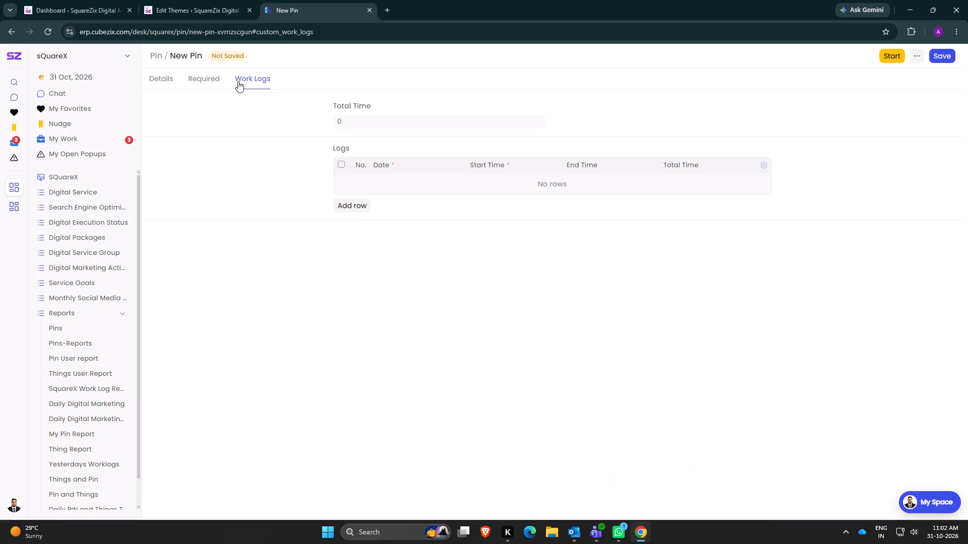
{"action": "left_click", "coordinate": [356, 210]}
{"action": "left_click", "coordinate": [508, 175]}
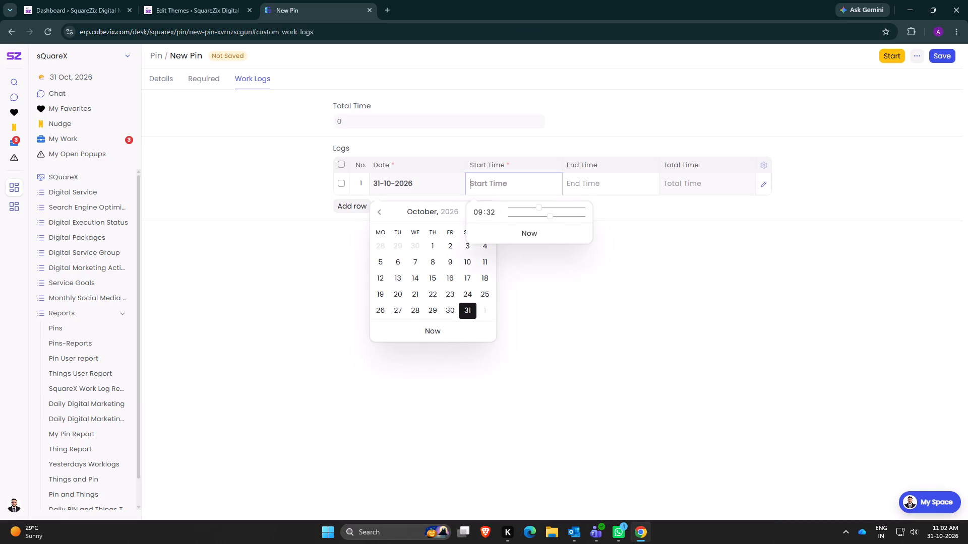
{"action": "left_click_drag", "start_coordinate": [541, 206], "coordinate": [527, 206]}
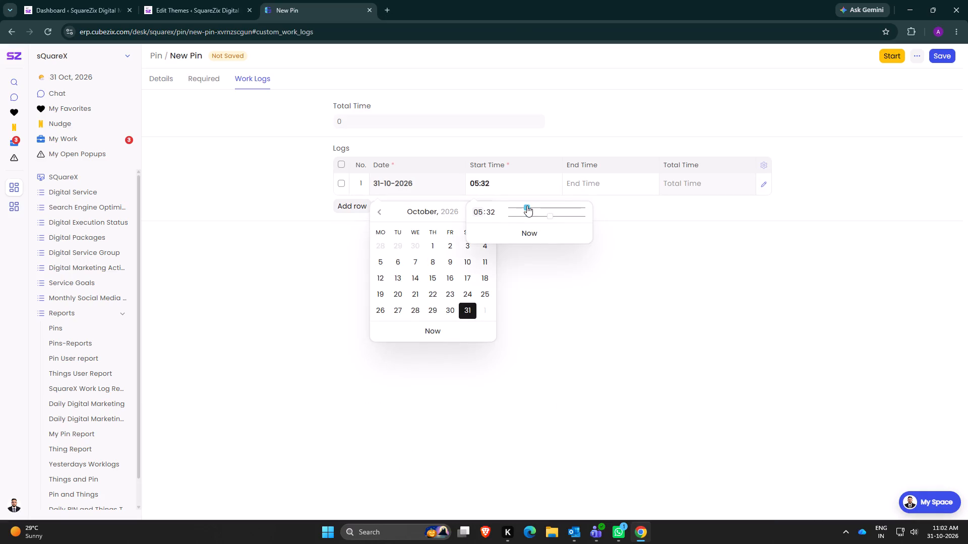
{"action": "left_click_drag", "start_coordinate": [527, 206], "coordinate": [536, 207]}
{"action": "left_click_drag", "start_coordinate": [552, 217], "coordinate": [544, 215]}
{"action": "left_click_drag", "start_coordinate": [544, 215], "coordinate": [547, 215]}
Set the end time of the first work log row to 13:00.
{"action": "left_click", "coordinate": [613, 181]}
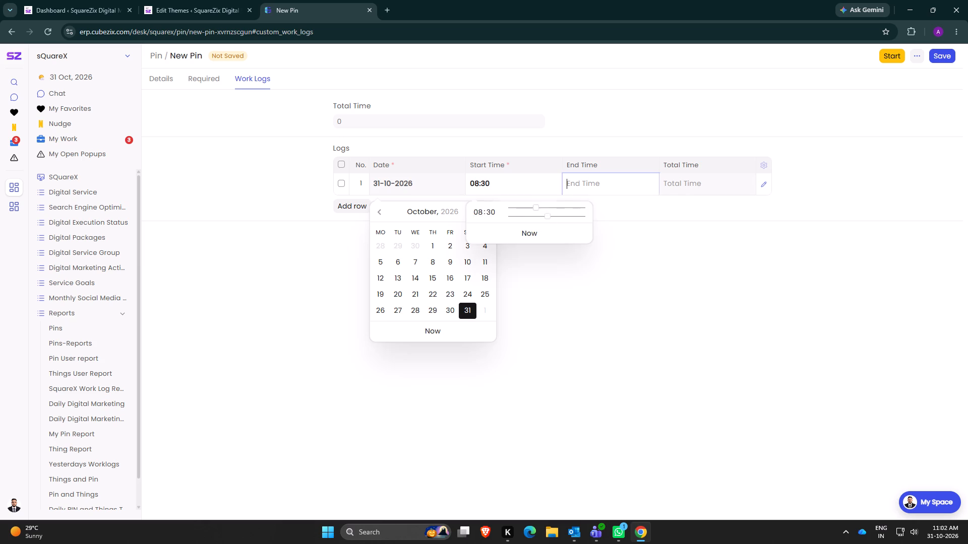
{"action": "left_click_drag", "start_coordinate": [636, 205], "coordinate": [643, 206]}
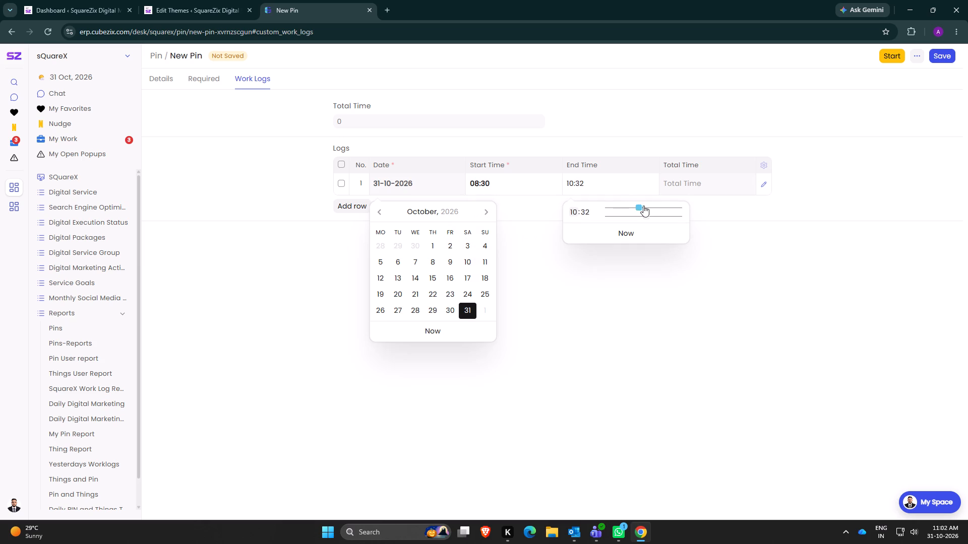
{"action": "left_click_drag", "start_coordinate": [643, 206], "coordinate": [647, 206]}
{"action": "left_click_drag", "start_coordinate": [648, 215], "coordinate": [593, 219]}
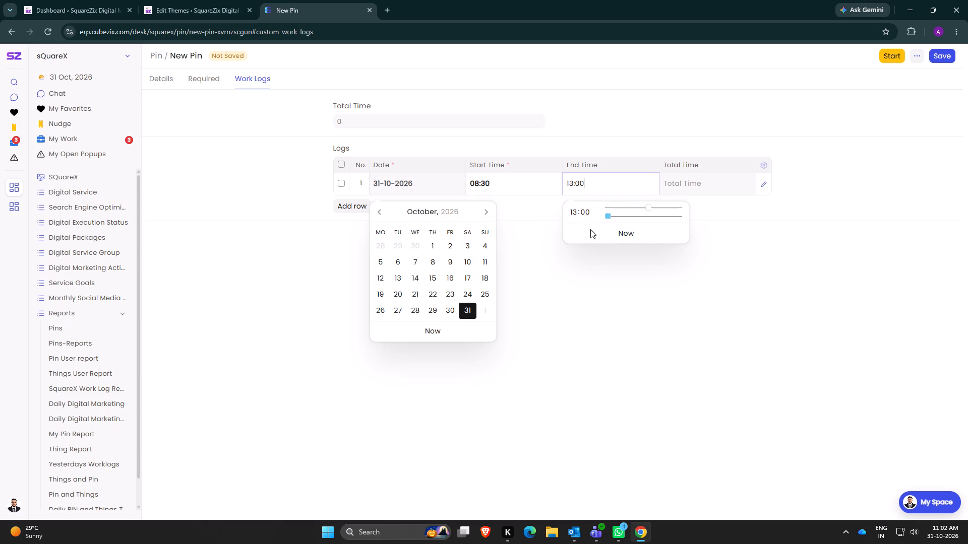
{"action": "left_click", "coordinate": [599, 285]}
{"action": "scroll", "coordinate": [909, 214], "scroll_direction": "up", "scroll_amount": 2}
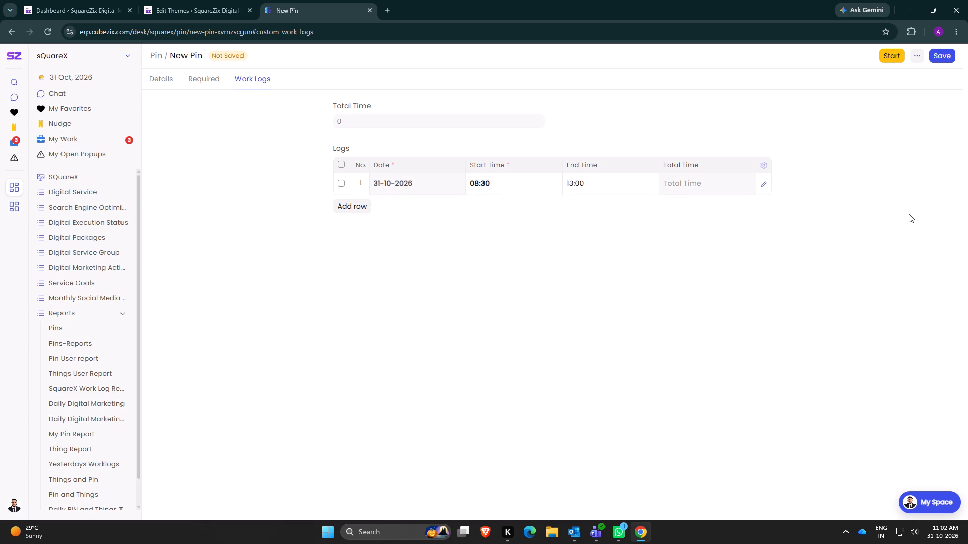
{"action": "scroll", "coordinate": [909, 214], "scroll_direction": "up", "scroll_amount": 1}
{"action": "left_click", "coordinate": [702, 236]}
Add a second work log row dated 31-10-2026 with start time 14:00.
{"action": "left_click", "coordinate": [348, 211]}
{"action": "left_click", "coordinate": [506, 213]}
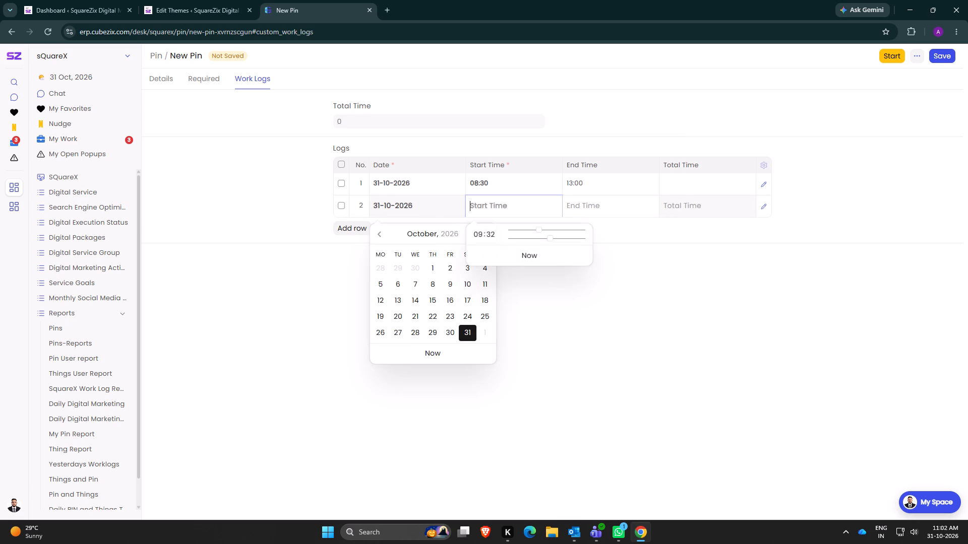
{"action": "left_click_drag", "start_coordinate": [540, 231], "coordinate": [551, 231]}
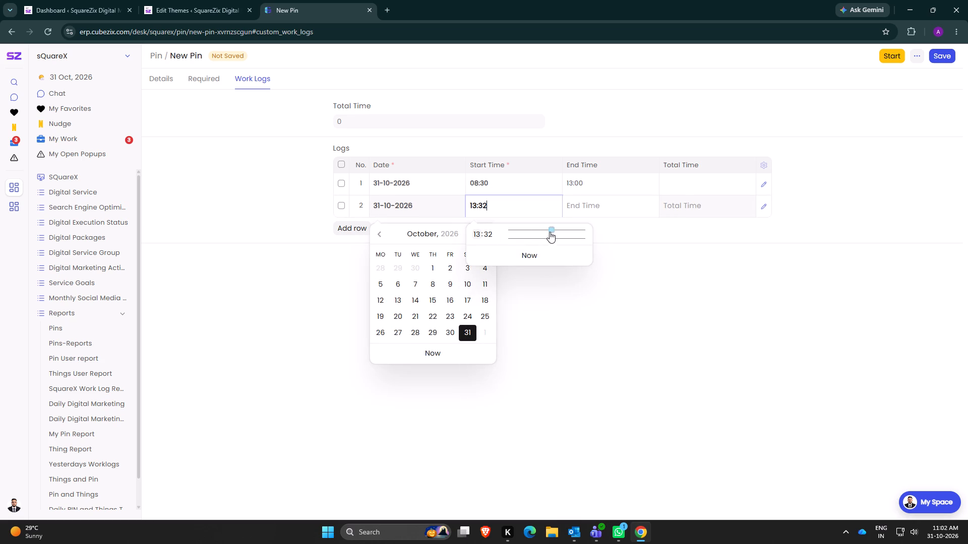
{"action": "left_click_drag", "start_coordinate": [548, 240], "coordinate": [479, 245]}
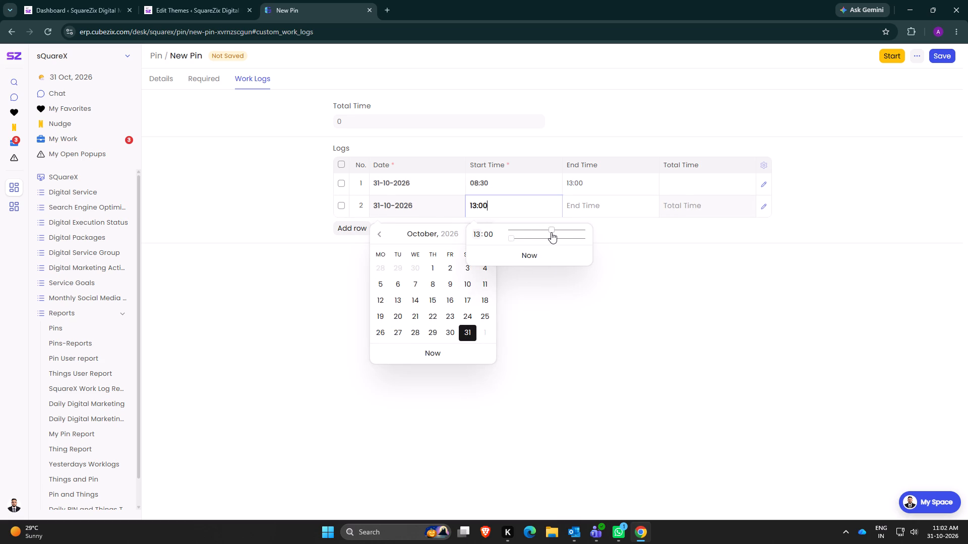
{"action": "left_click", "coordinate": [551, 232]}
{"action": "left_click", "coordinate": [553, 316]}
Set the end time of the second work log row to 17:25.
{"action": "left_click", "coordinate": [600, 209]}
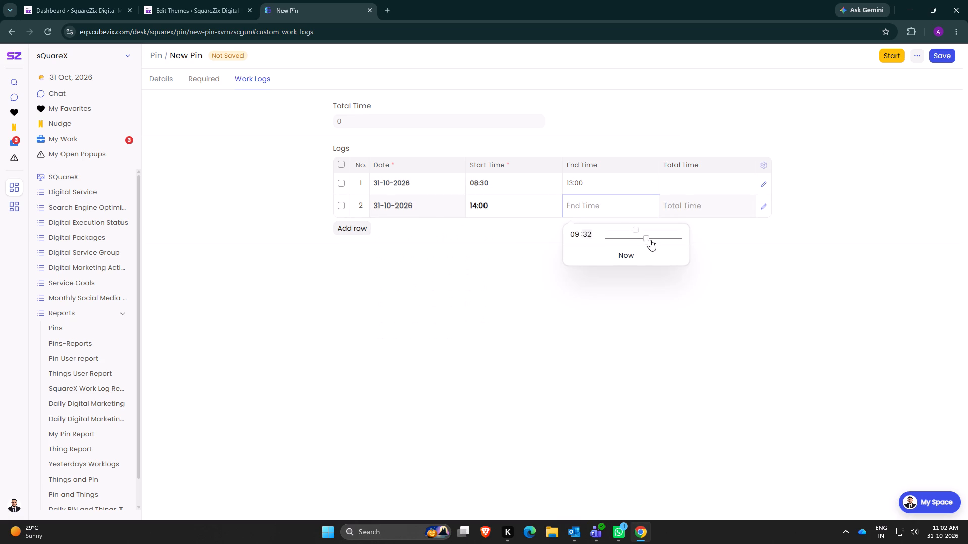
{"action": "left_click_drag", "start_coordinate": [637, 230], "coordinate": [638, 229]}
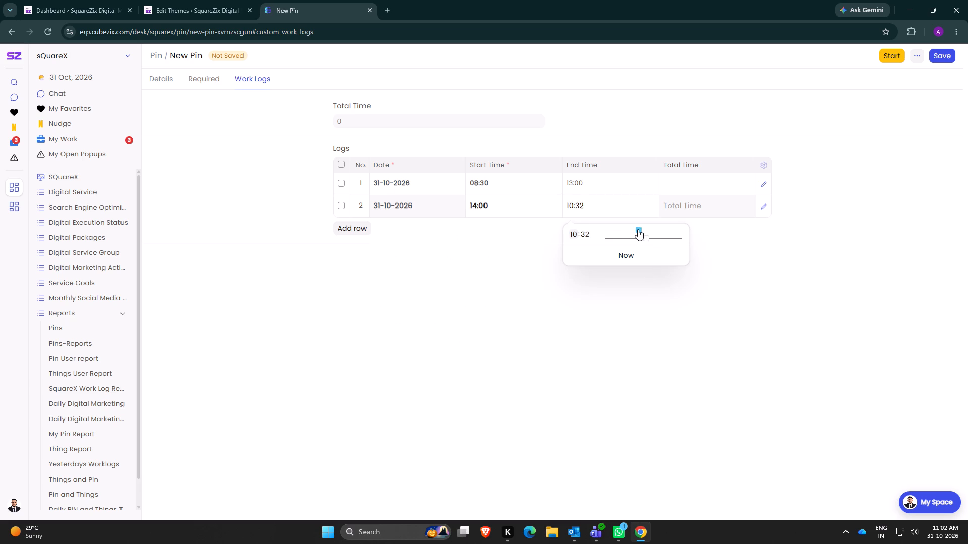
{"action": "left_click_drag", "start_coordinate": [638, 229], "coordinate": [658, 227]}
{"action": "left_click_drag", "start_coordinate": [658, 227], "coordinate": [661, 227]}
{"action": "left_click_drag", "start_coordinate": [647, 238], "coordinate": [643, 238]}
{"action": "left_click_drag", "start_coordinate": [643, 238], "coordinate": [639, 238]}
{"action": "left_click_drag", "start_coordinate": [639, 238], "coordinate": [636, 236]}
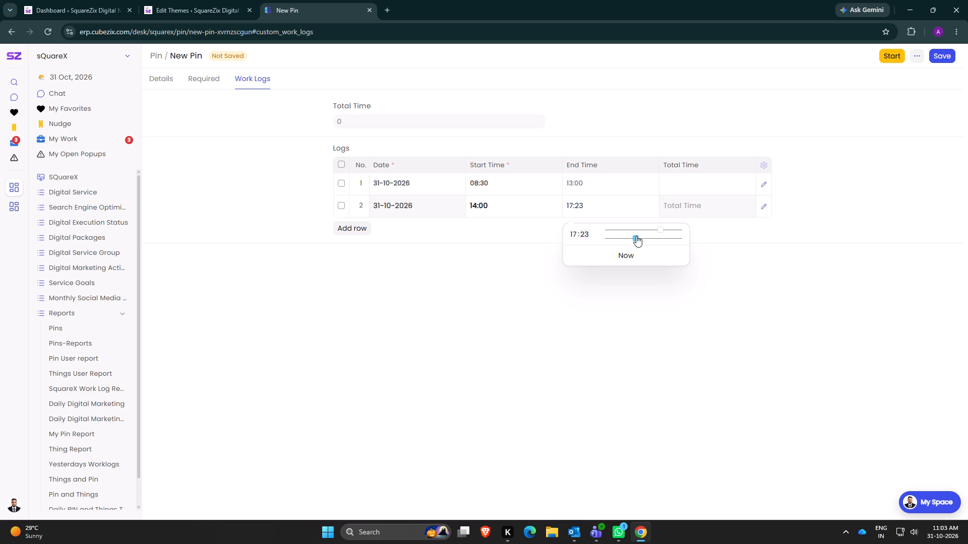
{"action": "left_click_drag", "start_coordinate": [636, 236], "coordinate": [638, 236]}
{"action": "left_click", "coordinate": [662, 348]}
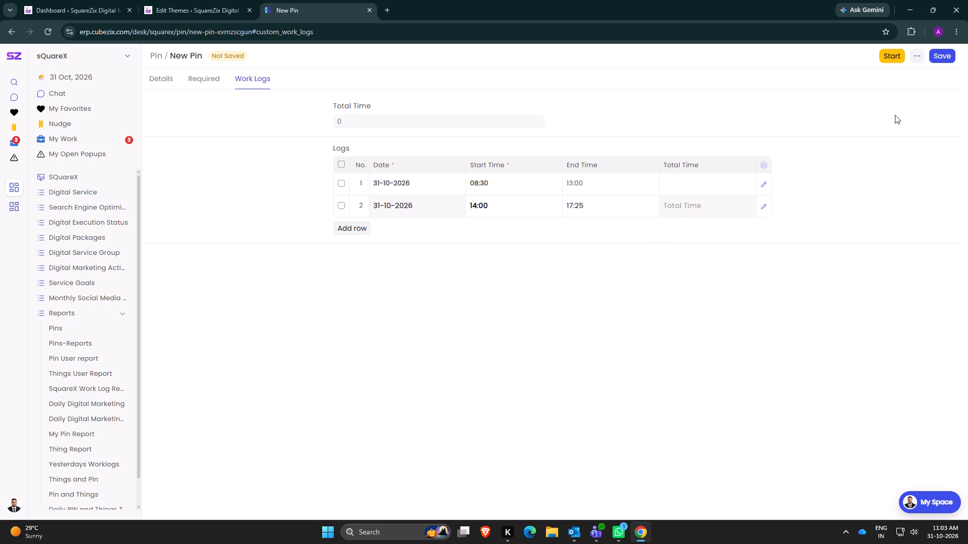
Save the new pin.
{"action": "left_click", "coordinate": [950, 58]}
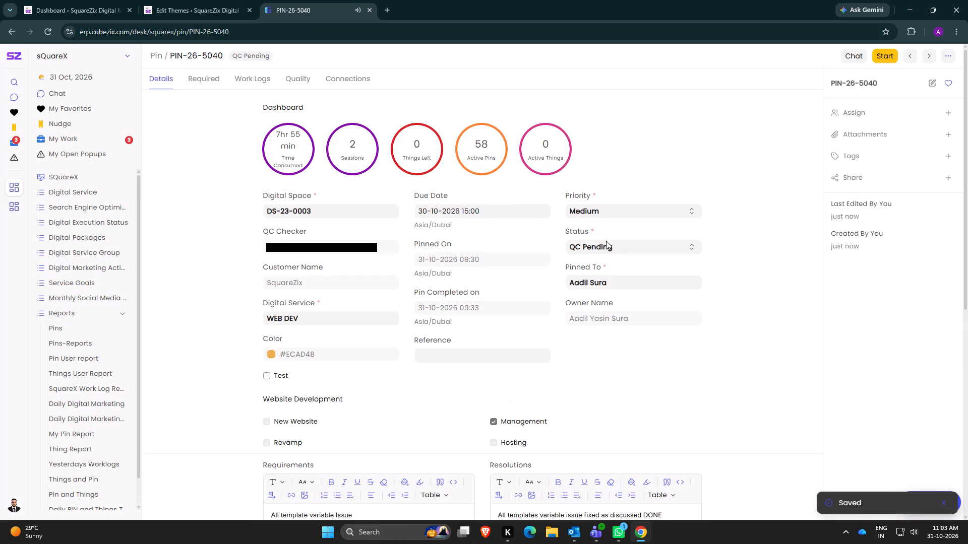
Review the saved pin's details, including its status, Requirements and Resolutions.
{"action": "scroll", "coordinate": [390, 349], "scroll_direction": "up", "scroll_amount": 6}
{"action": "scroll", "coordinate": [390, 349], "scroll_direction": "down", "scroll_amount": 3}
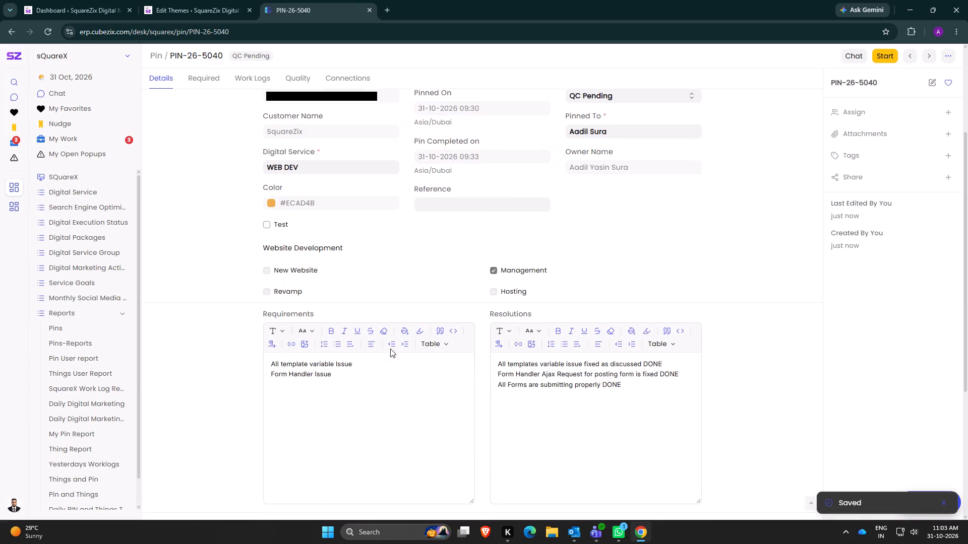
{"action": "scroll", "coordinate": [390, 349], "scroll_direction": "down", "scroll_amount": 3}
{"action": "scroll", "coordinate": [390, 349], "scroll_direction": "up", "scroll_amount": 8}
{"action": "scroll", "coordinate": [390, 349], "scroll_direction": "down", "scroll_amount": 10}
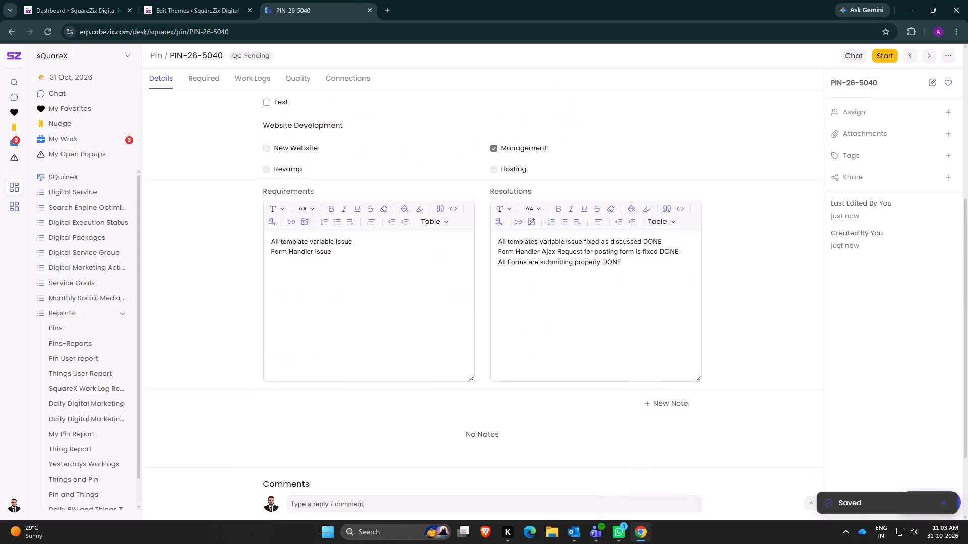
{"action": "scroll", "coordinate": [390, 349], "scroll_direction": "up", "scroll_amount": 17}
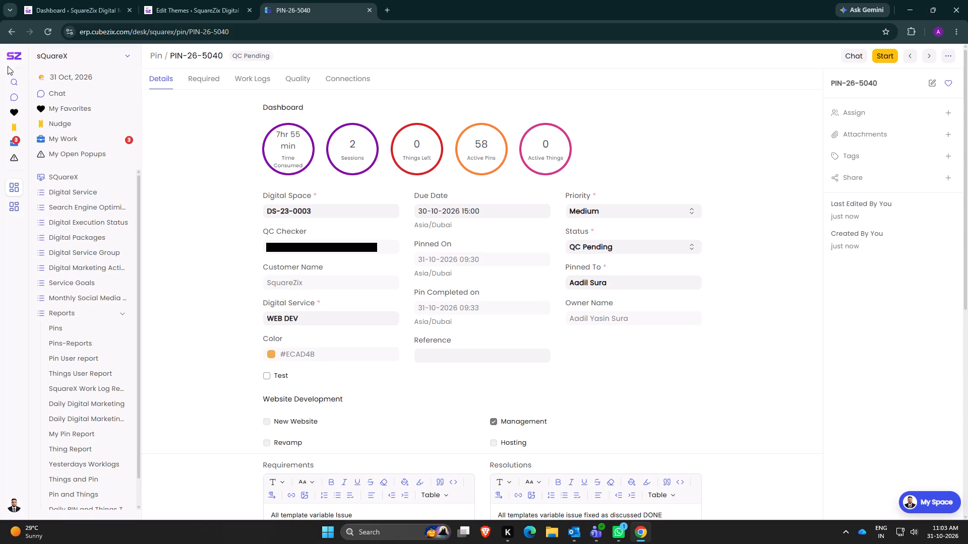
Go back through the pin list to the SQuareX workspace dashboard and reload the page.
{"action": "left_click", "coordinate": [12, 38]}
{"action": "scroll", "coordinate": [297, 344], "scroll_direction": "up", "scroll_amount": 2}
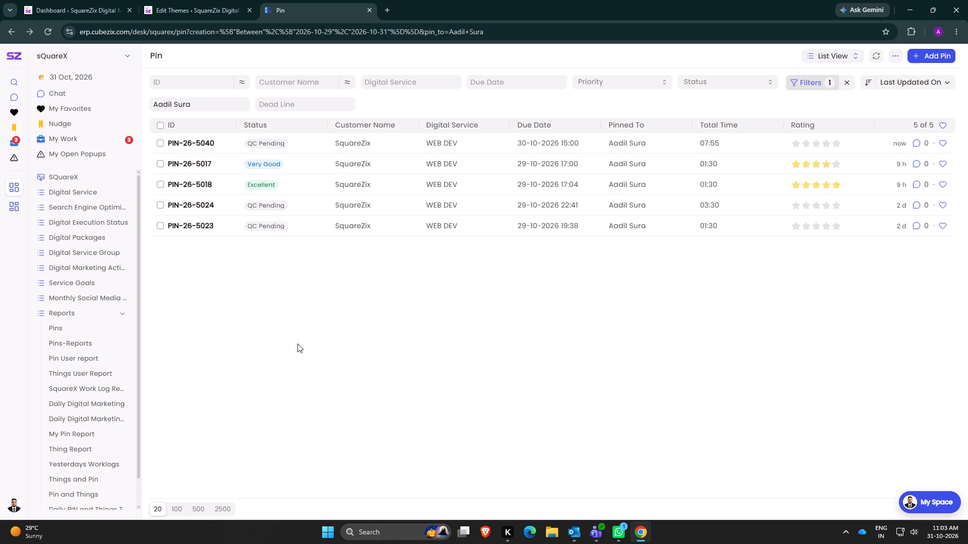
{"action": "left_click", "coordinate": [6, 37]}
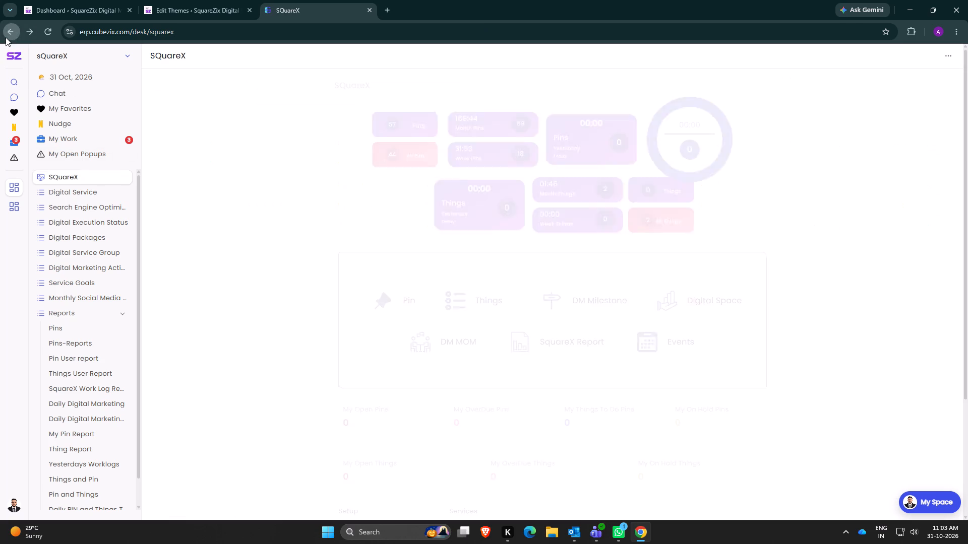
{"action": "scroll", "coordinate": [453, 343], "scroll_direction": "up", "scroll_amount": 3}
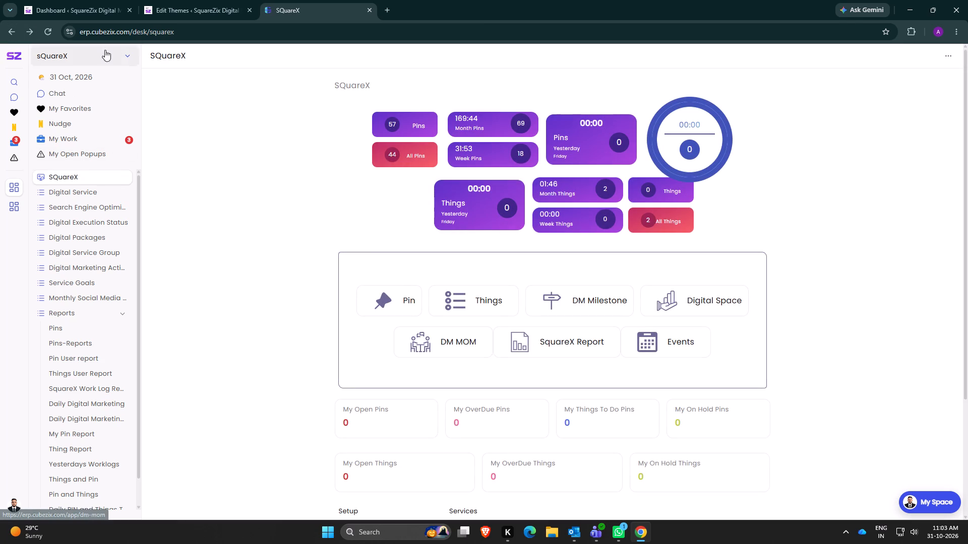
{"action": "left_click", "coordinate": [45, 35]}
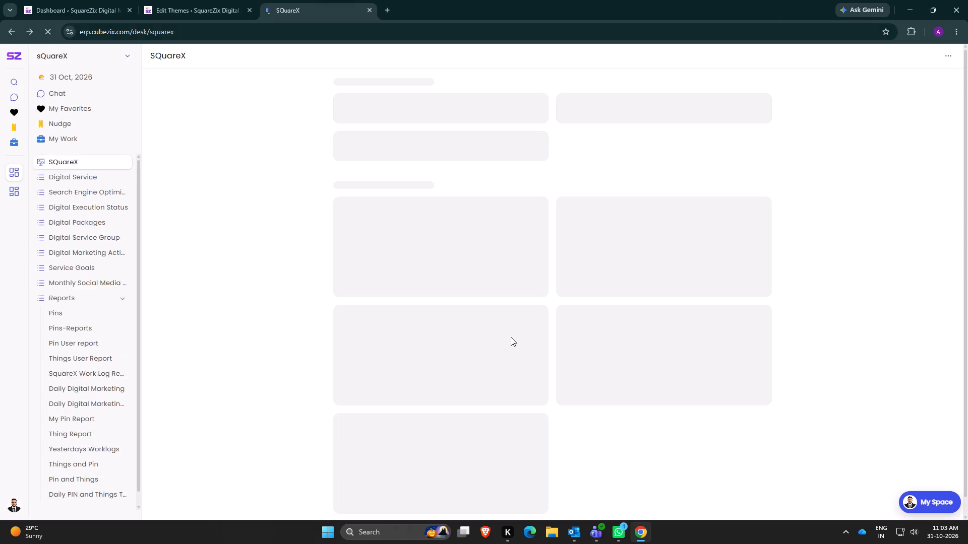
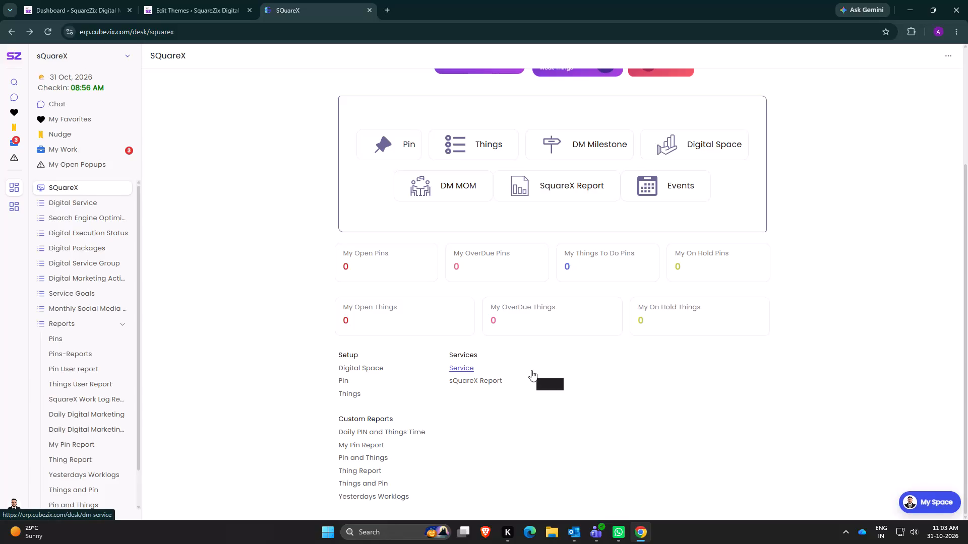
Return to the ERP desktop, search for "leave app" and open the Leave Application list.
{"action": "scroll", "coordinate": [531, 370], "scroll_direction": "up", "scroll_amount": 7}
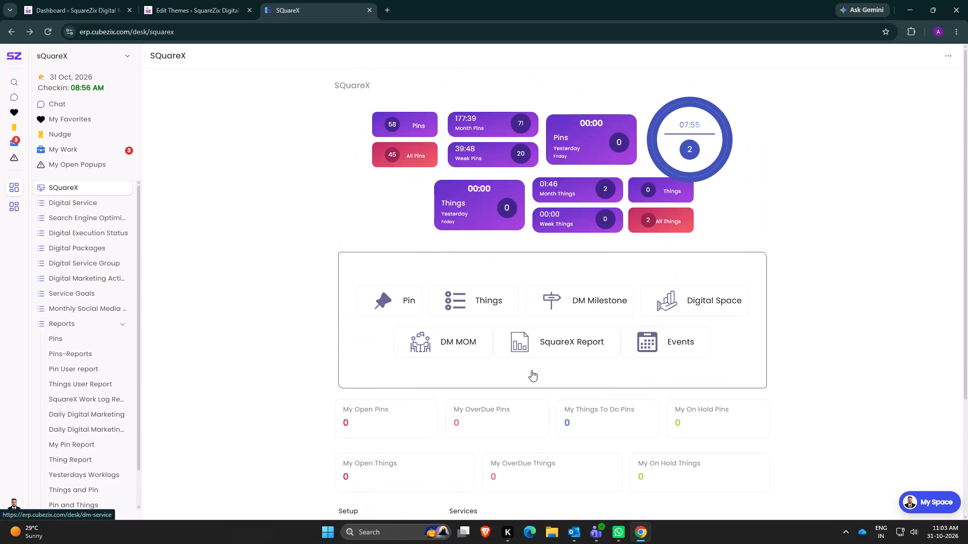
{"action": "scroll", "coordinate": [531, 370], "scroll_direction": "up", "scroll_amount": 4}
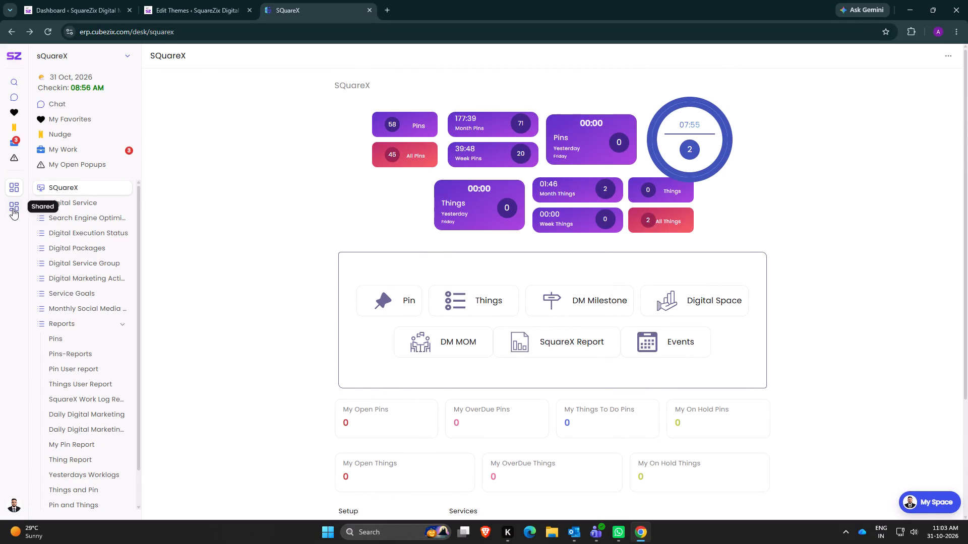
{"action": "left_click", "coordinate": [73, 55]}
{"action": "left_click", "coordinate": [78, 83]}
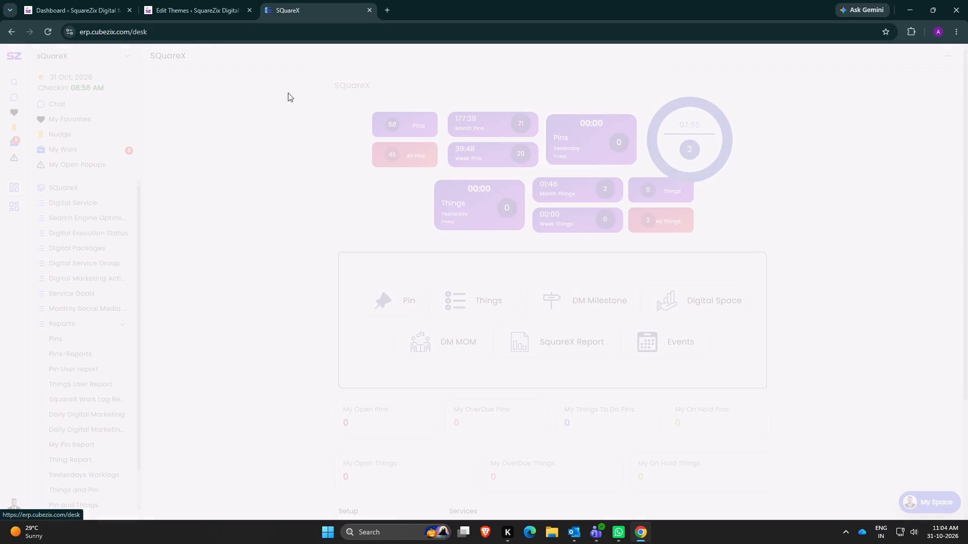
{"action": "left_click", "coordinate": [300, 60]}
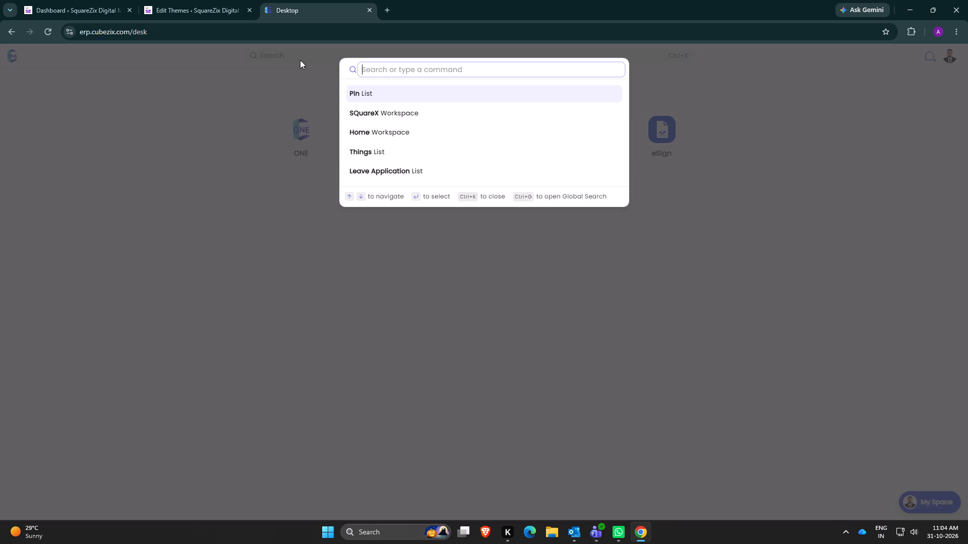
{"action": "type", "text": "leave"}
{"action": "key", "text": "space"}
{"action": "type", "text": "app"}
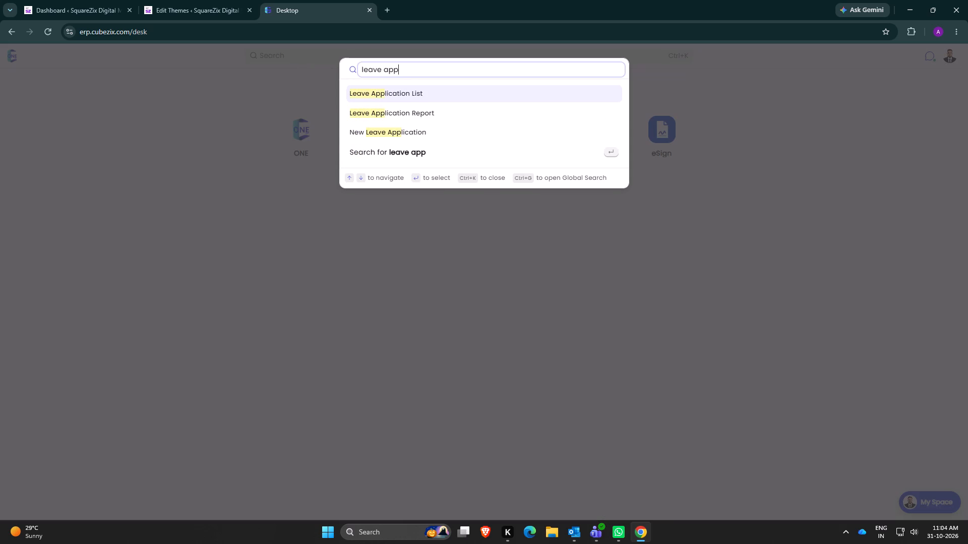
{"action": "left_click", "coordinate": [377, 89]}
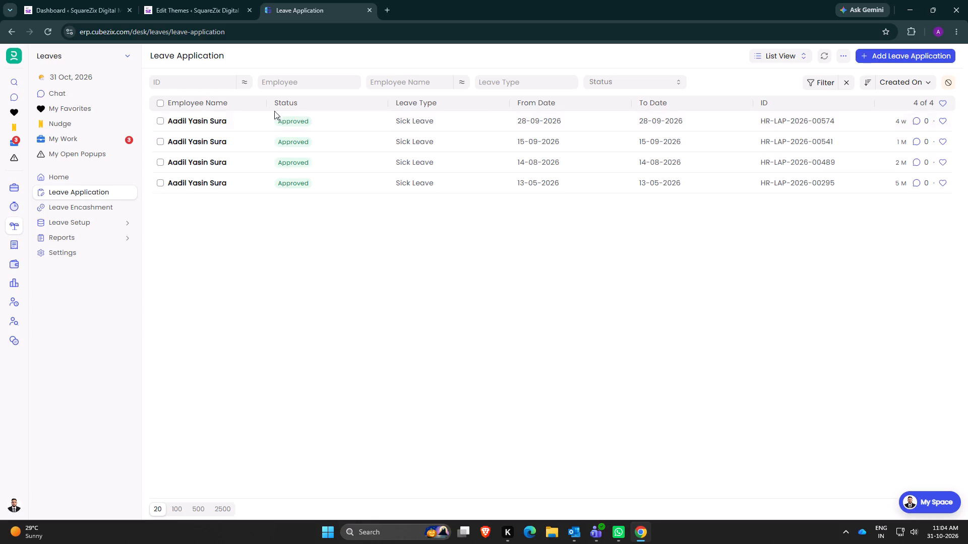
Start a new leave application and set its leave type to CubeZix Annual Leave.
{"action": "left_click", "coordinate": [922, 57]}
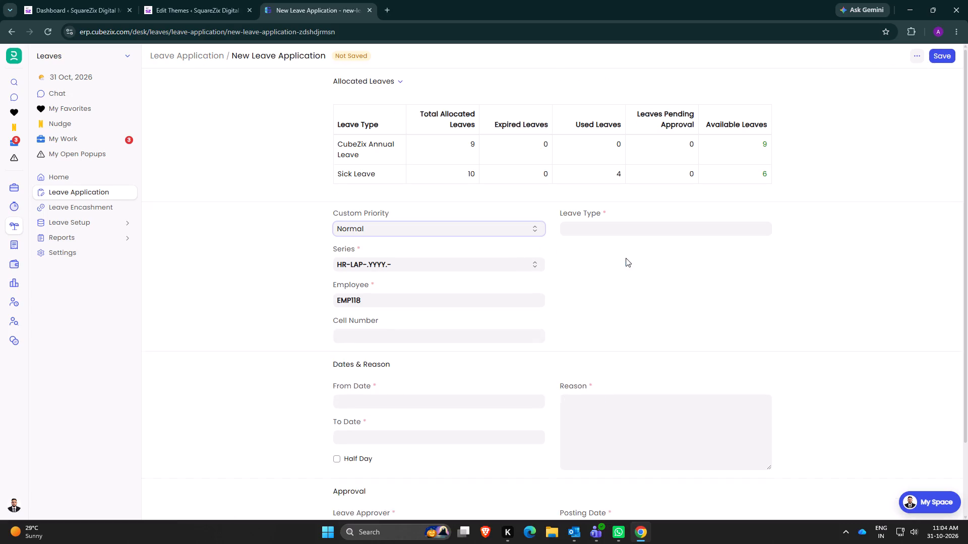
{"action": "scroll", "coordinate": [626, 258], "scroll_direction": "up", "scroll_amount": 5}
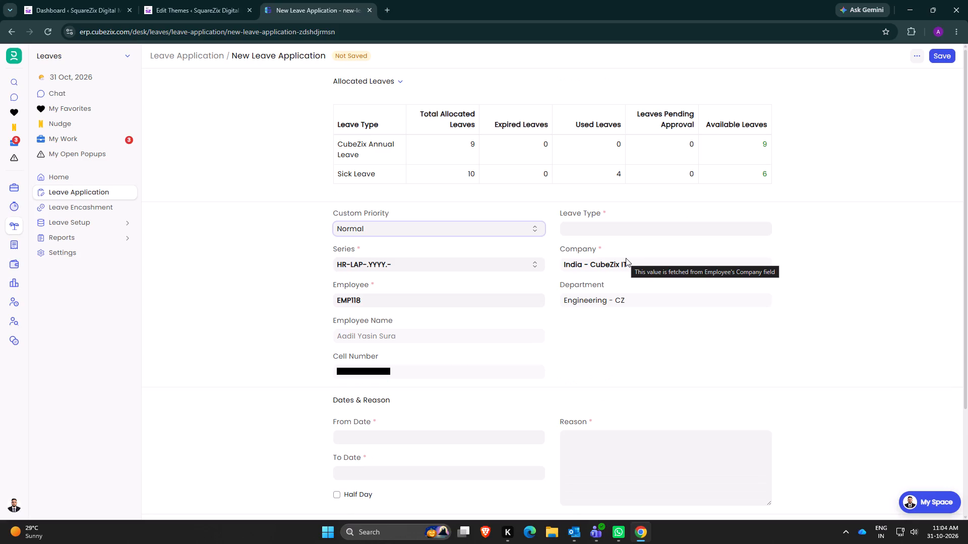
{"action": "left_click", "coordinate": [523, 234]}
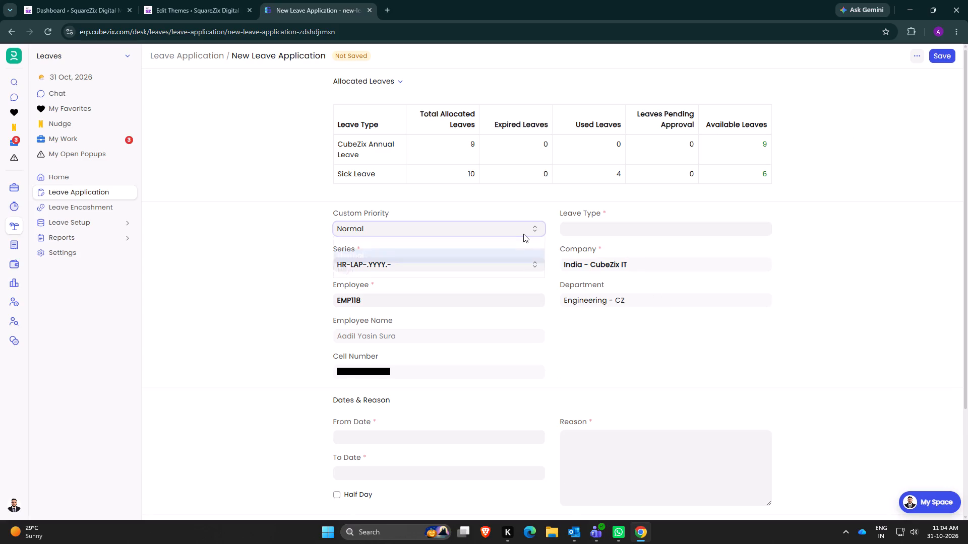
{"action": "left_click", "coordinate": [523, 234]}
{"action": "left_click", "coordinate": [621, 224]}
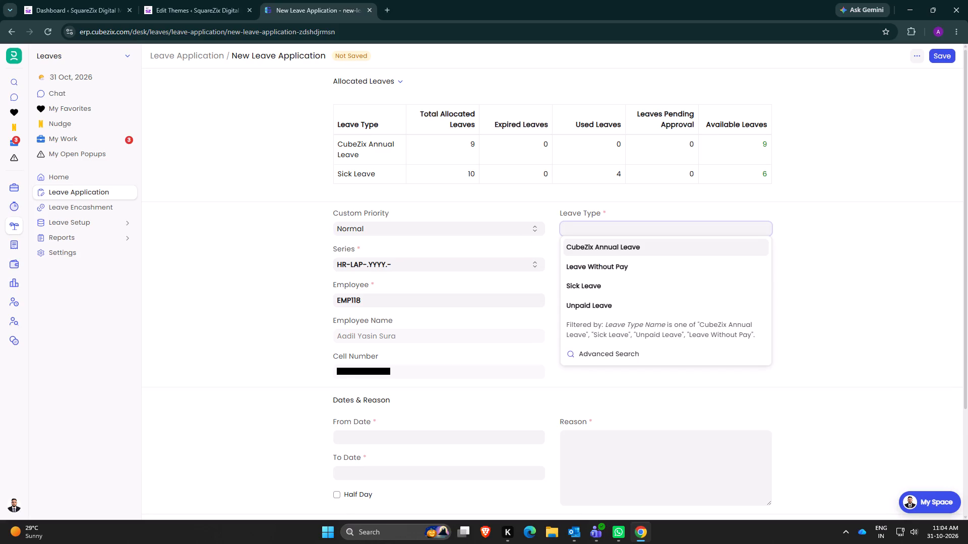
{"action": "left_click", "coordinate": [613, 249]}
Set the leave period in the new application from 12-11-2026 to 27-11-2026.
{"action": "scroll", "coordinate": [536, 305], "scroll_direction": "down", "scroll_amount": 1}
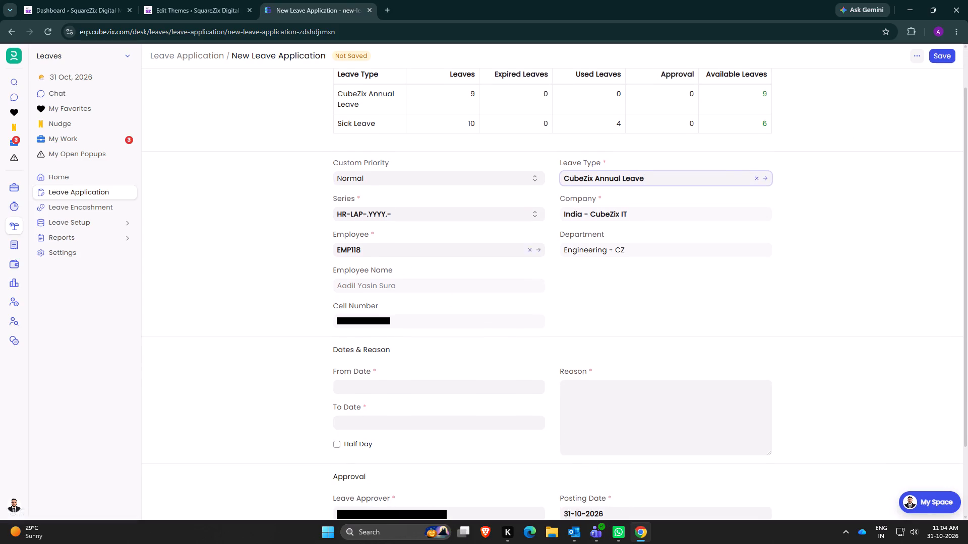
{"action": "scroll", "coordinate": [448, 334], "scroll_direction": "down", "scroll_amount": 2}
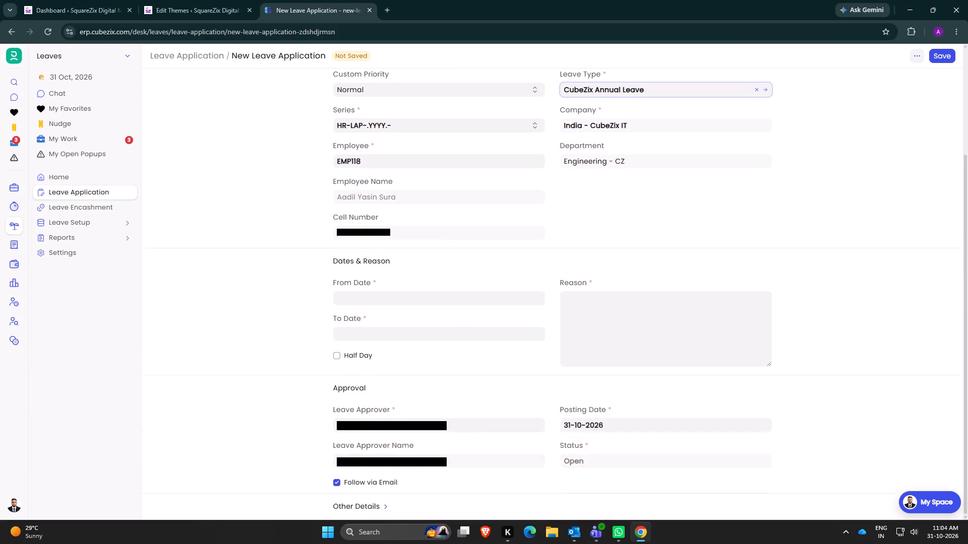
{"action": "left_click", "coordinate": [421, 301]}
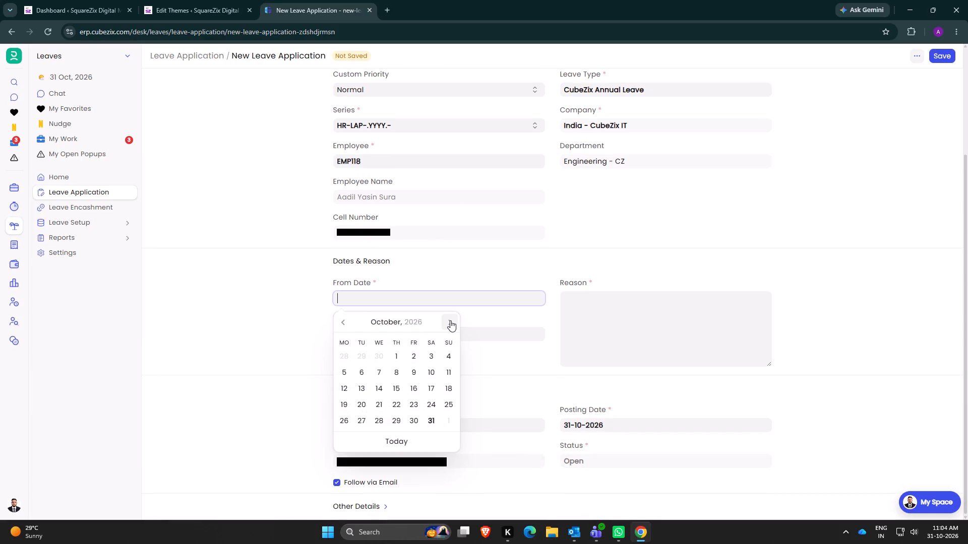
{"action": "left_click", "coordinate": [450, 320]}
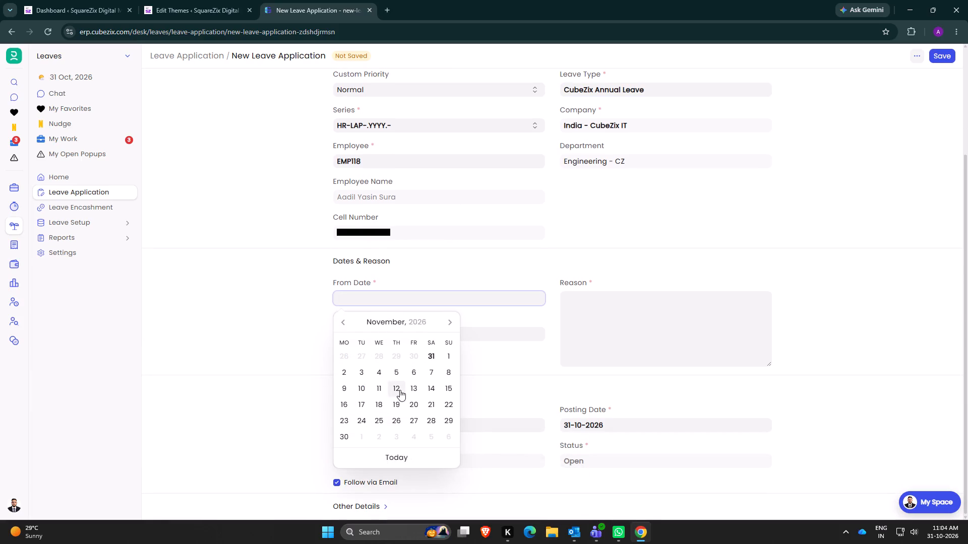
{"action": "left_click", "coordinate": [400, 390]}
{"action": "left_click", "coordinate": [403, 338]}
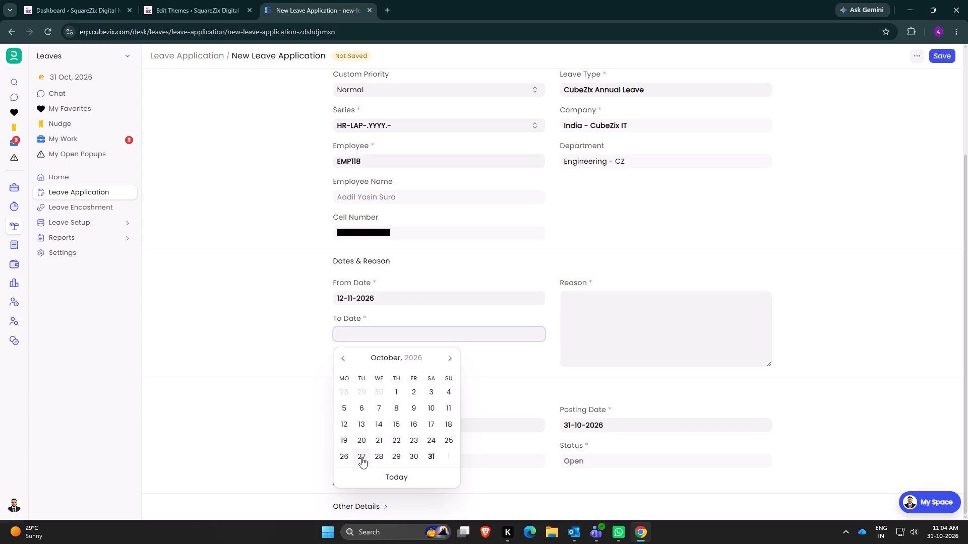
{"action": "left_click", "coordinate": [442, 360]}
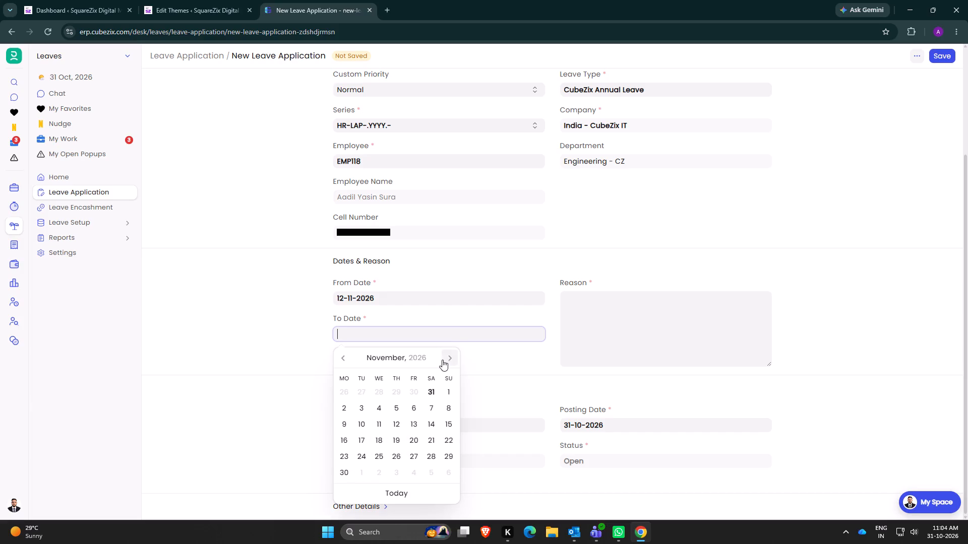
{"action": "left_click", "coordinate": [414, 461]}
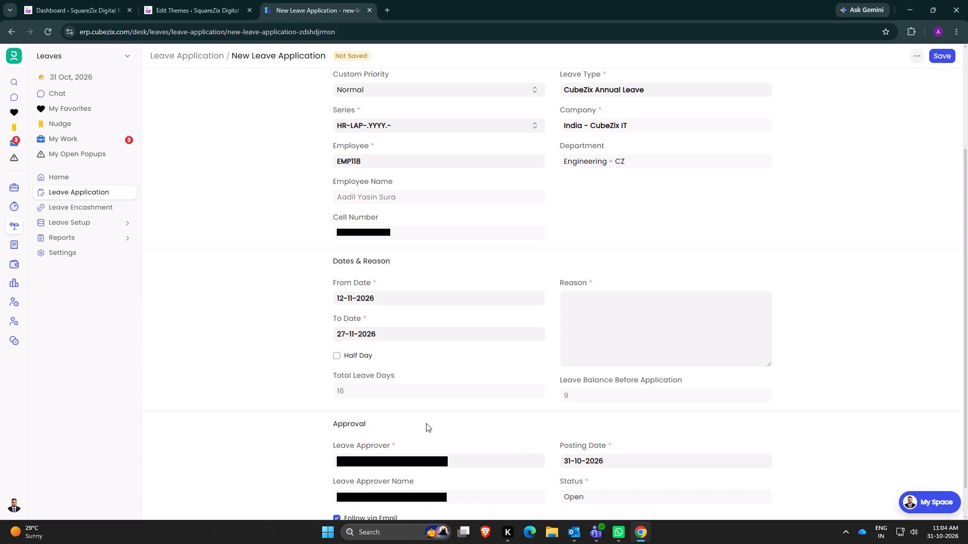
{"action": "scroll", "coordinate": [625, 394], "scroll_direction": "down", "scroll_amount": 2}
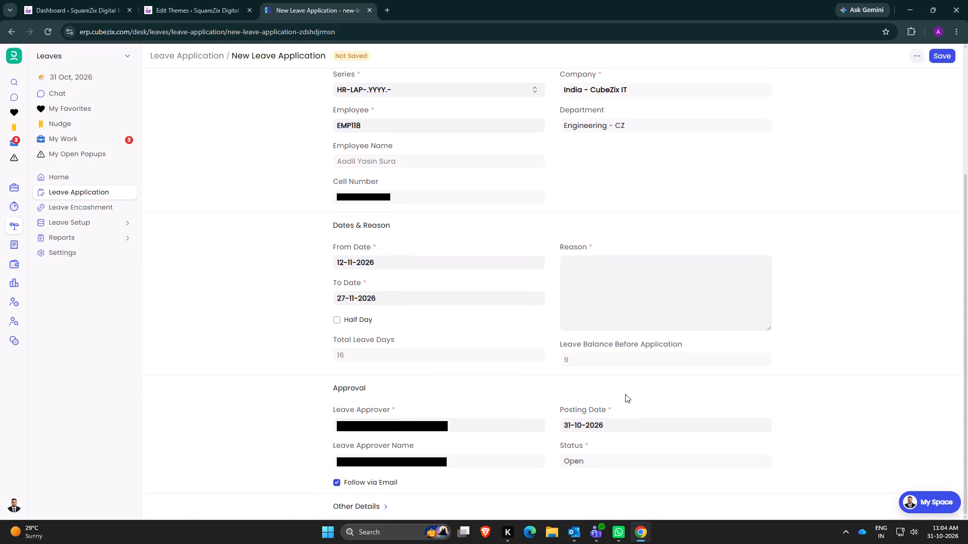
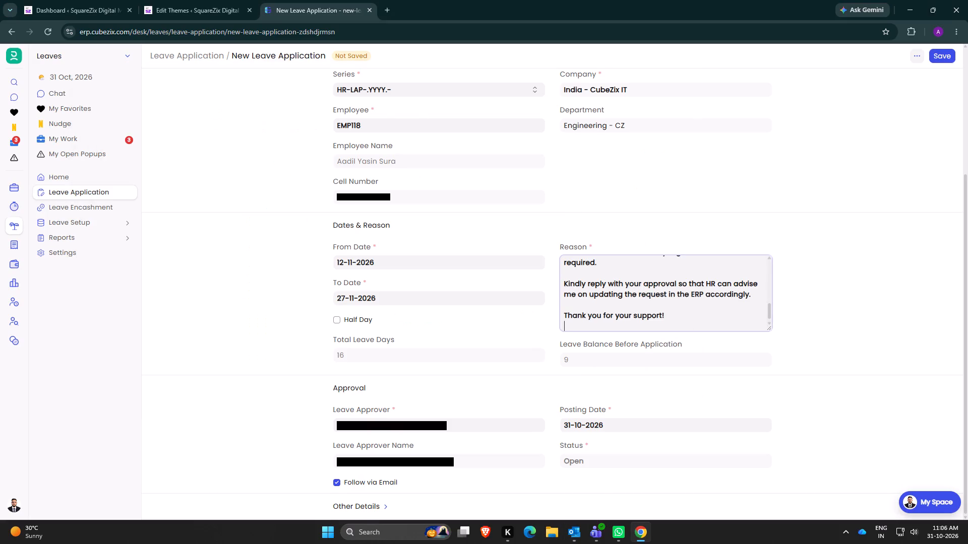
Review the long message in the Reason field and replace it with a short reason beginning "Going to Hometowwn for".
{"action": "scroll", "coordinate": [670, 293], "scroll_direction": "up", "scroll_amount": 6}
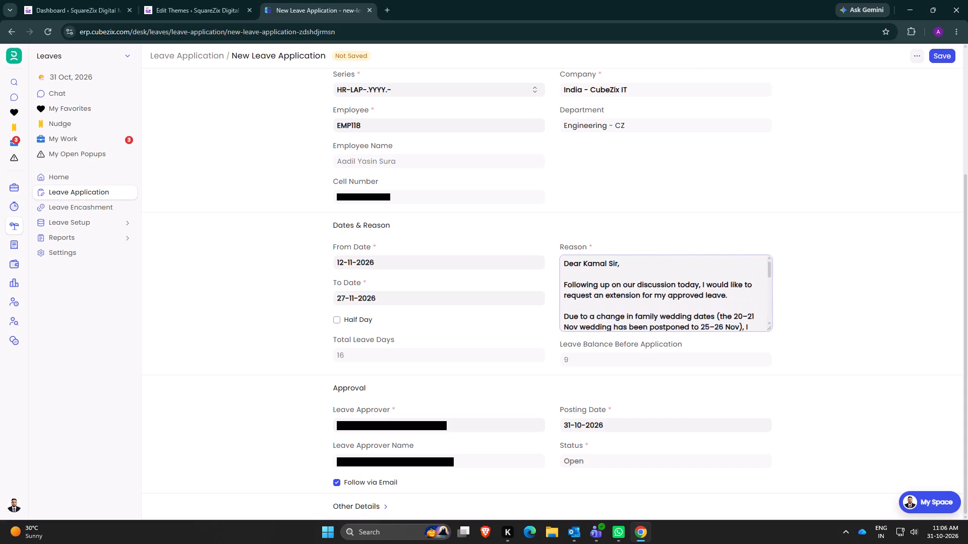
{"action": "scroll", "coordinate": [670, 293], "scroll_direction": "up", "scroll_amount": 4}
{"action": "scroll", "coordinate": [670, 293], "scroll_direction": "down", "scroll_amount": 1}
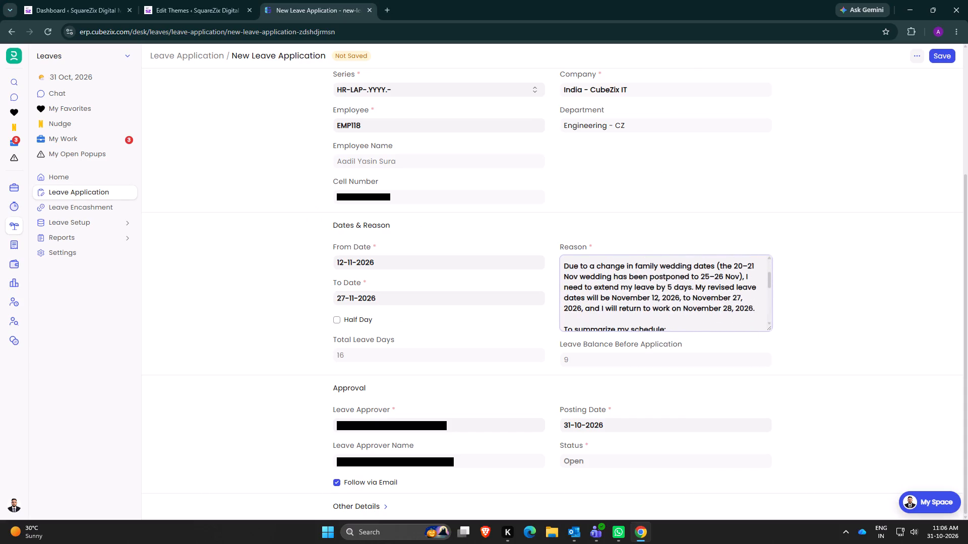
{"action": "scroll", "coordinate": [670, 293], "scroll_direction": "down", "scroll_amount": 7}
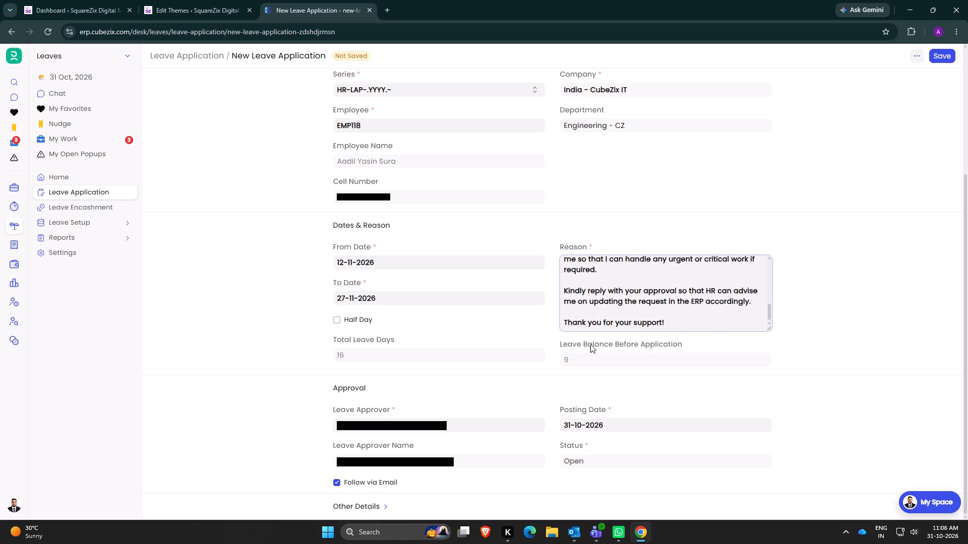
{"action": "key", "text": "ctrl+a"}
{"action": "key", "text": "BackSpace"}
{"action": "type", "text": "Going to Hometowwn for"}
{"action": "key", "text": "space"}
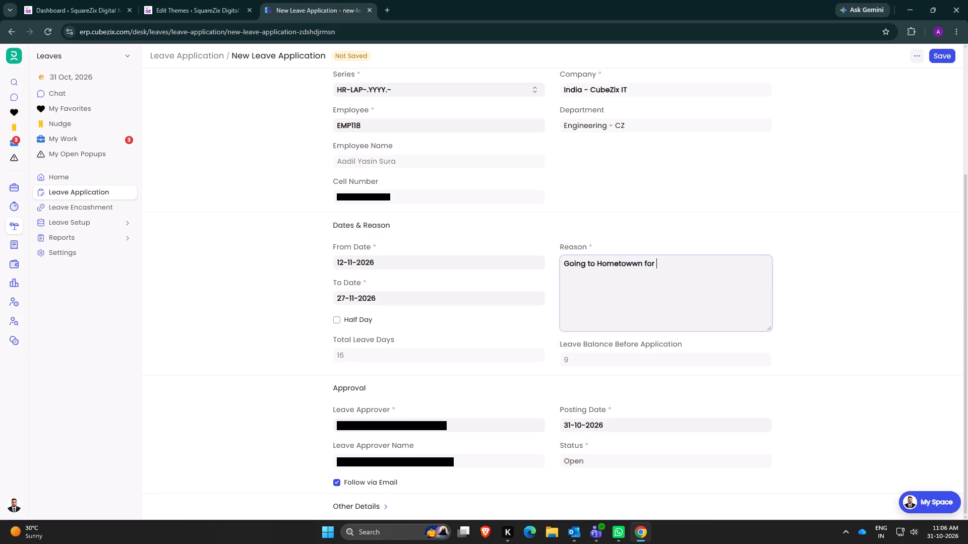
Correct the misspelled "Hometown" and continue the leave reason as "Going to Hometown for attending wedding ceremonies".
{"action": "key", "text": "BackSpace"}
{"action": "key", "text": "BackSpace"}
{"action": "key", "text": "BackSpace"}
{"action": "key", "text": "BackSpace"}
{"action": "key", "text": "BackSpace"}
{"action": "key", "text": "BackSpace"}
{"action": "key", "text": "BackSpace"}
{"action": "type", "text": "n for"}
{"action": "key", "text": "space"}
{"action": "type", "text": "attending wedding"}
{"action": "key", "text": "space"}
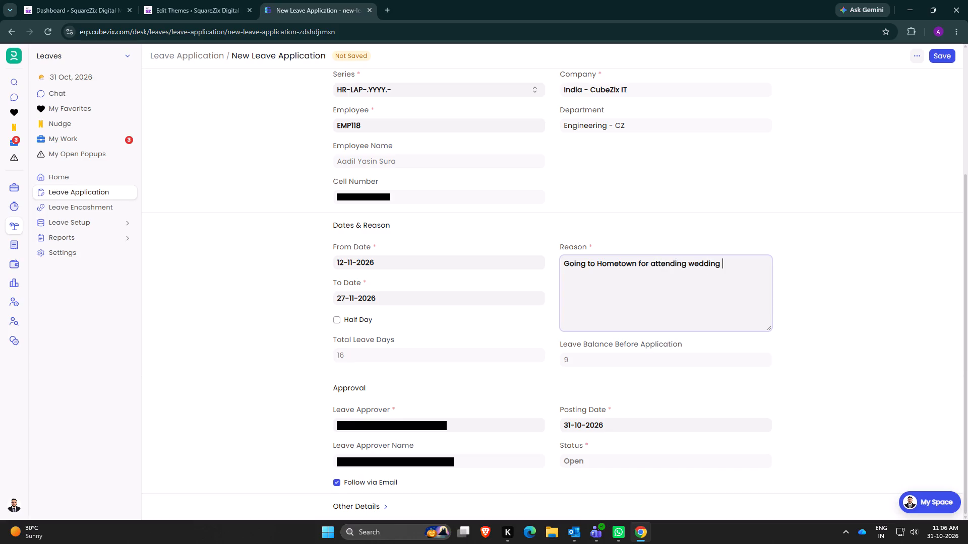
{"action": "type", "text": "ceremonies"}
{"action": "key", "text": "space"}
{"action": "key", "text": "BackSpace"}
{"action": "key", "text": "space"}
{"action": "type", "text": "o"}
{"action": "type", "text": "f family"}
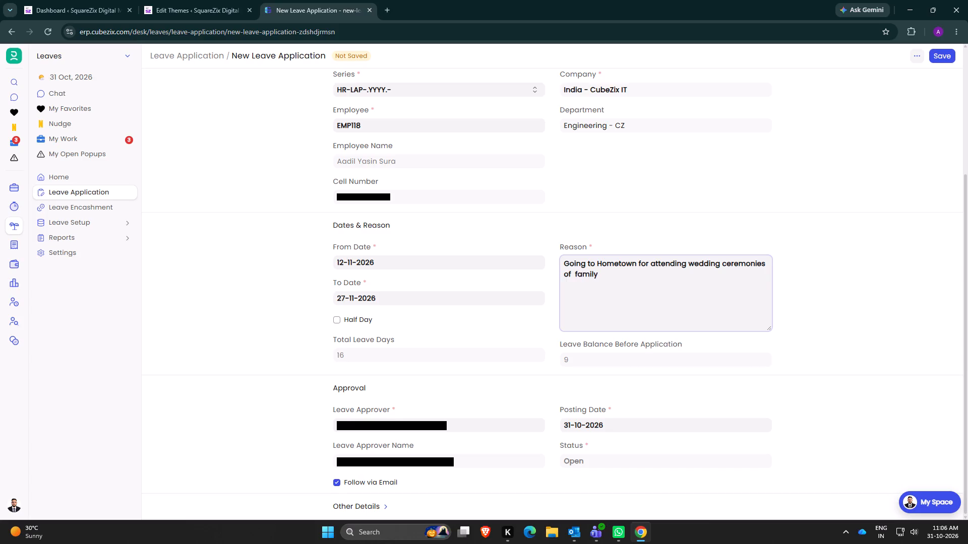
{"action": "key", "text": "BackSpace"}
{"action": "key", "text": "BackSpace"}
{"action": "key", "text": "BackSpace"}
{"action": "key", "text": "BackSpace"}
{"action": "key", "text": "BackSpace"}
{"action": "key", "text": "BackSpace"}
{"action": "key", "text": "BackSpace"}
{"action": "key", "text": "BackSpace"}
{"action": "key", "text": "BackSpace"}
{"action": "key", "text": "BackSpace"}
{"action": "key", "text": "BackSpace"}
Finish the leave reason with a period so it reads "Going to Hometown for attending wedding ceremonies.".
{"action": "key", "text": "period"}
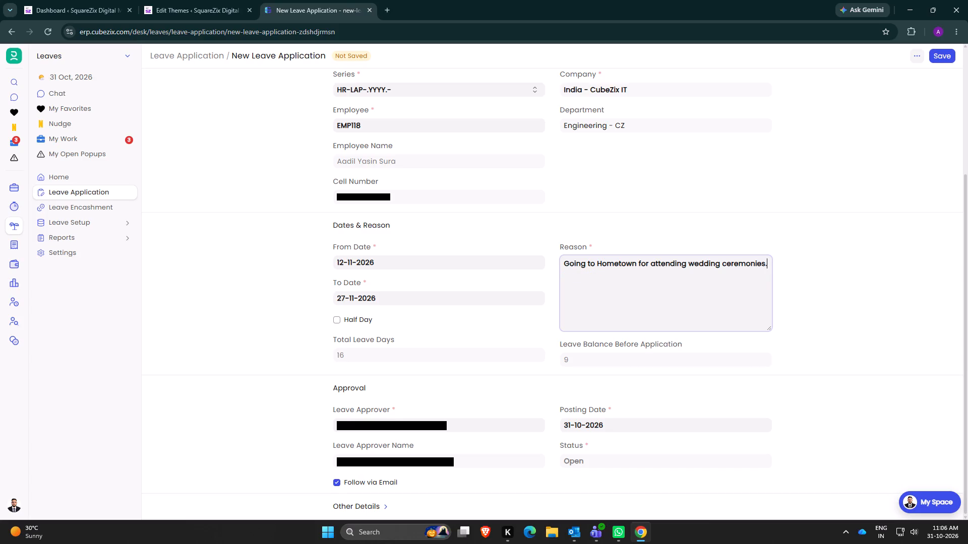
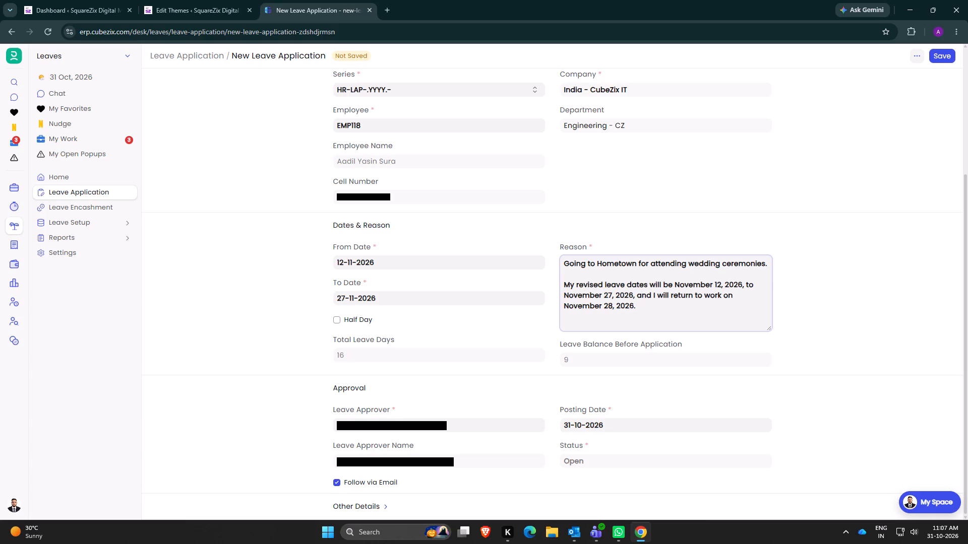
Delete the word "revised" from the leave dates sentence in the reason text.
{"action": "double_click", "coordinate": [591, 283]}
{"action": "key", "text": "BackSpace"}
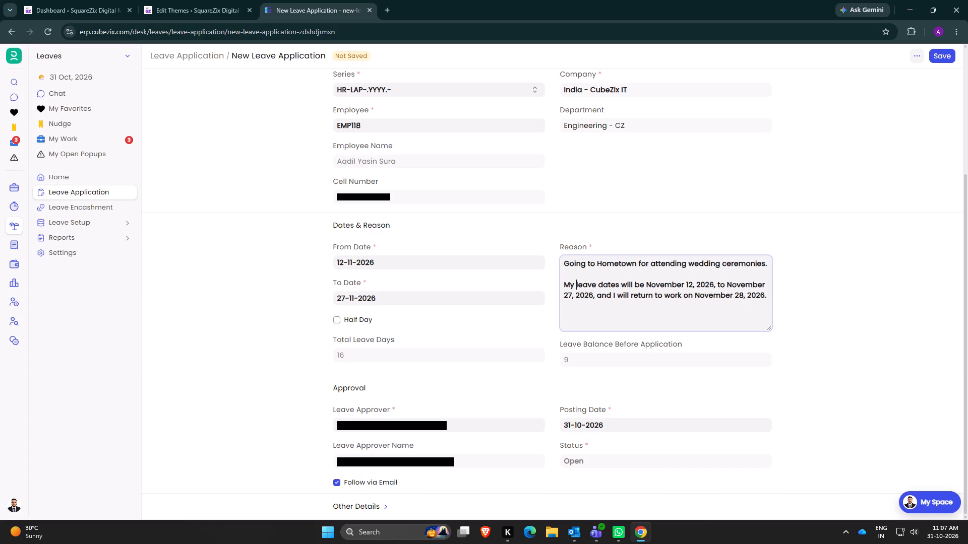
Review the filled-in leave application, checking the allocated leaves, leave type, dates, reason and approval details.
{"action": "left_click", "coordinate": [765, 295]}
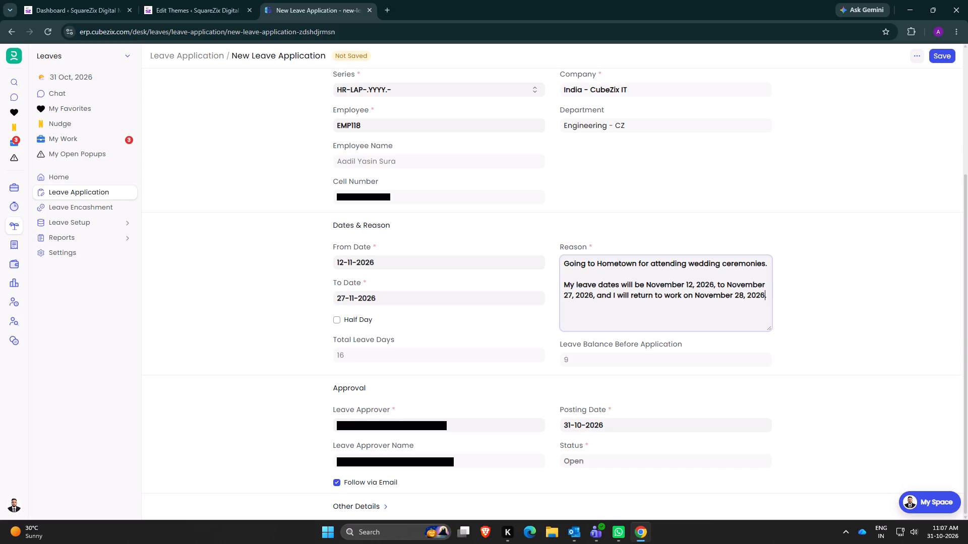
{"action": "left_click", "coordinate": [768, 297]}
{"action": "scroll", "coordinate": [646, 364], "scroll_direction": "down", "scroll_amount": 7}
{"action": "scroll", "coordinate": [667, 442], "scroll_direction": "up", "scroll_amount": 11}
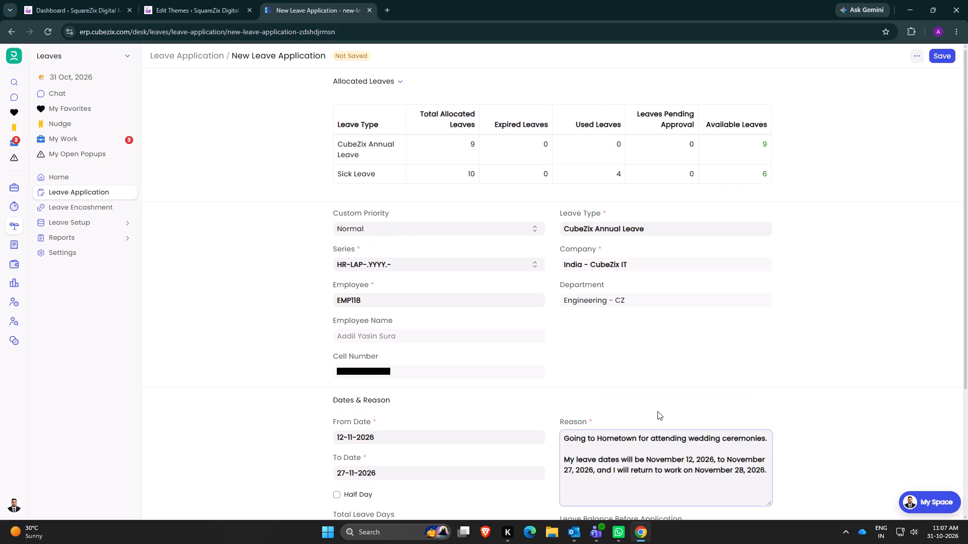
{"action": "scroll", "coordinate": [657, 411], "scroll_direction": "up", "scroll_amount": 3}
{"action": "scroll", "coordinate": [673, 326], "scroll_direction": "down", "scroll_amount": 4}
{"action": "scroll", "coordinate": [677, 393], "scroll_direction": "up", "scroll_amount": 5}
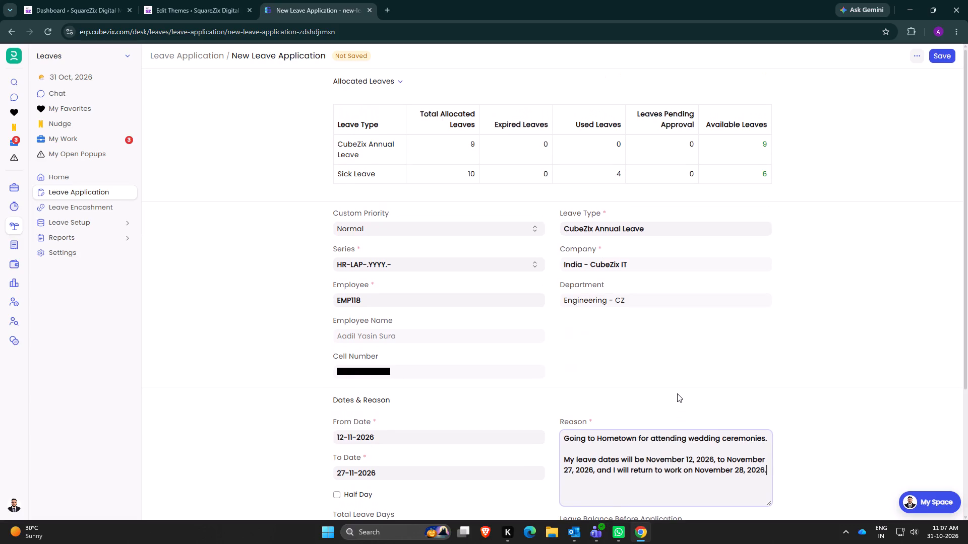
{"action": "scroll", "coordinate": [677, 393], "scroll_direction": "down", "scroll_amount": 6}
{"action": "scroll", "coordinate": [677, 456], "scroll_direction": "down", "scroll_amount": 3}
{"action": "scroll", "coordinate": [677, 457], "scroll_direction": "up", "scroll_amount": 4}
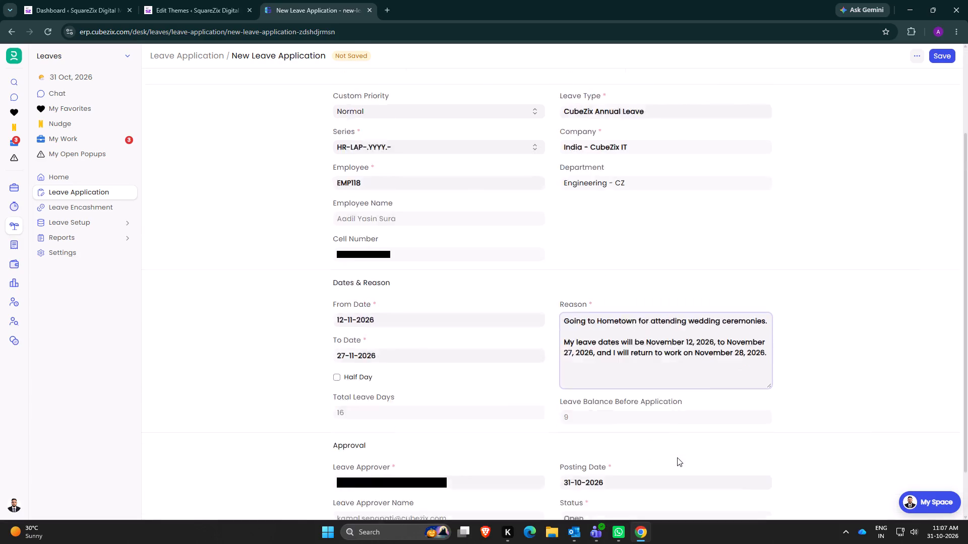
{"action": "scroll", "coordinate": [677, 457], "scroll_direction": "up", "scroll_amount": 2}
{"action": "scroll", "coordinate": [677, 457], "scroll_direction": "down", "scroll_amount": 6}
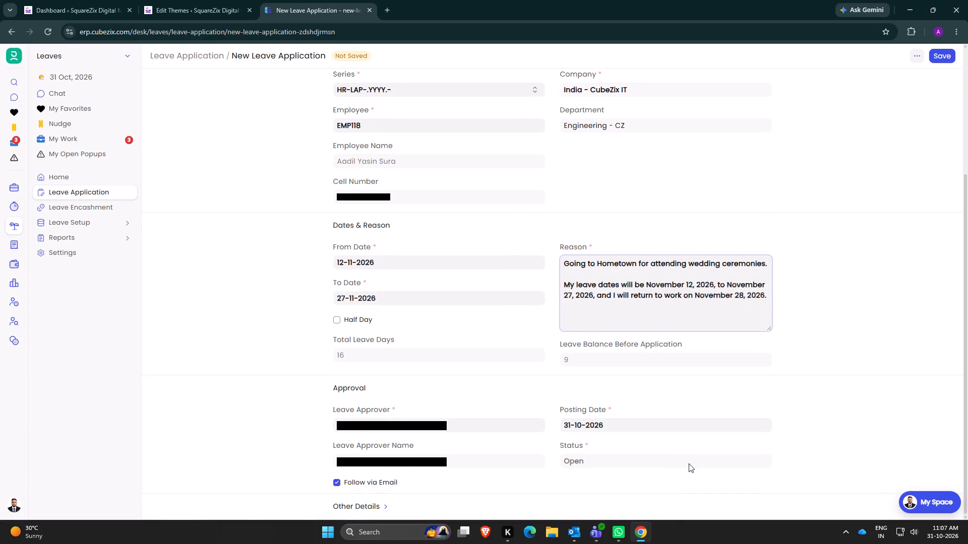
{"action": "scroll", "coordinate": [689, 463], "scroll_direction": "up", "scroll_amount": 3}
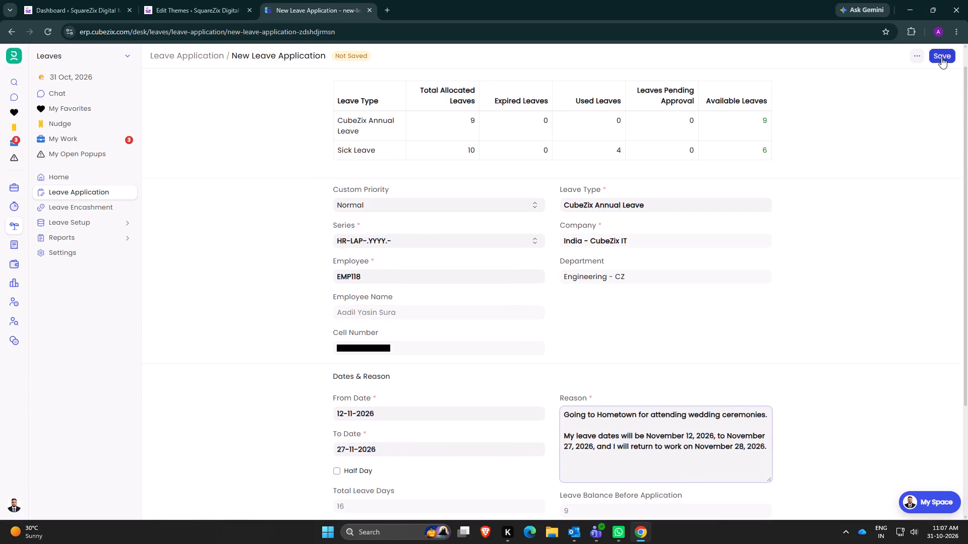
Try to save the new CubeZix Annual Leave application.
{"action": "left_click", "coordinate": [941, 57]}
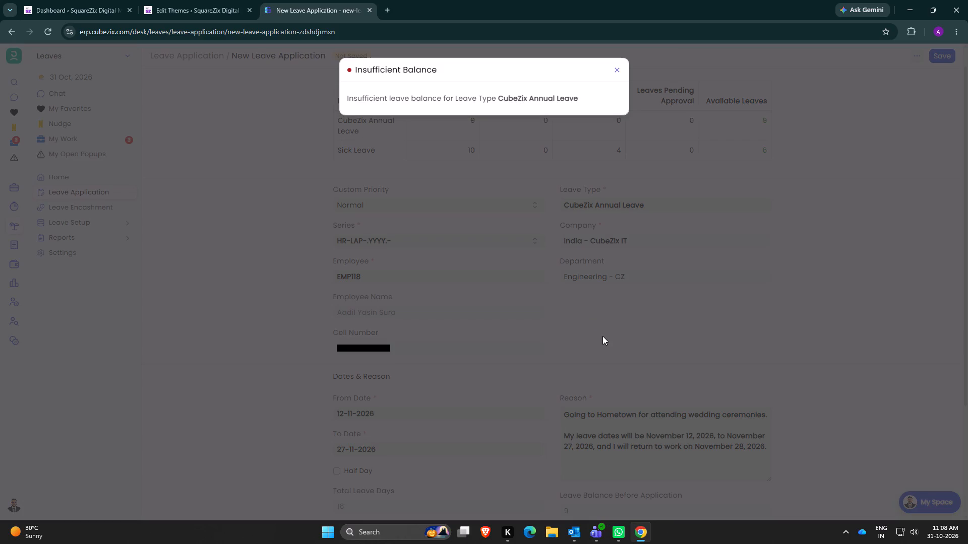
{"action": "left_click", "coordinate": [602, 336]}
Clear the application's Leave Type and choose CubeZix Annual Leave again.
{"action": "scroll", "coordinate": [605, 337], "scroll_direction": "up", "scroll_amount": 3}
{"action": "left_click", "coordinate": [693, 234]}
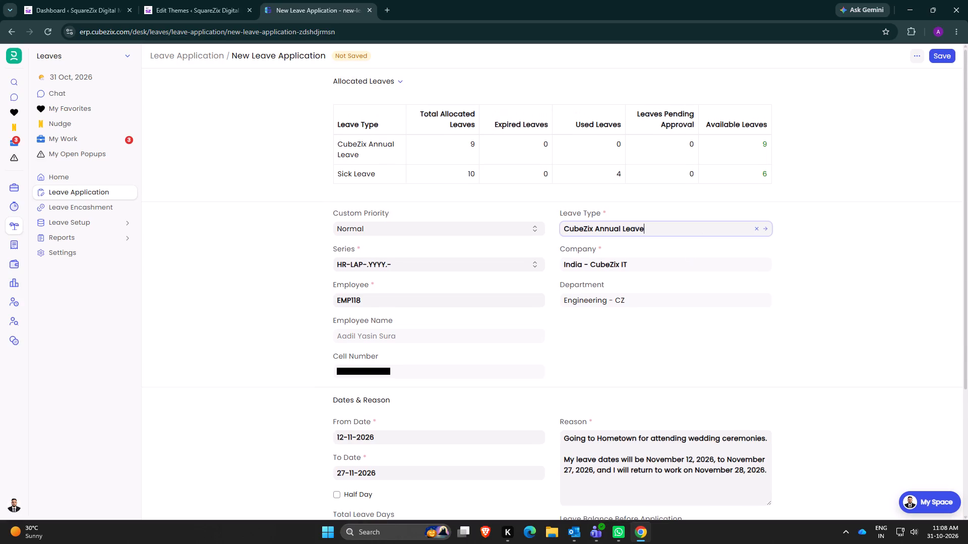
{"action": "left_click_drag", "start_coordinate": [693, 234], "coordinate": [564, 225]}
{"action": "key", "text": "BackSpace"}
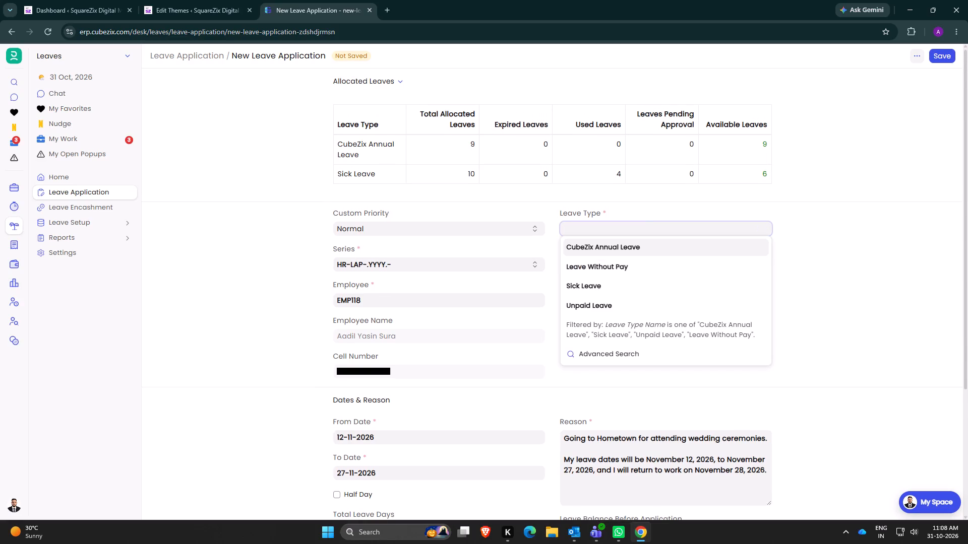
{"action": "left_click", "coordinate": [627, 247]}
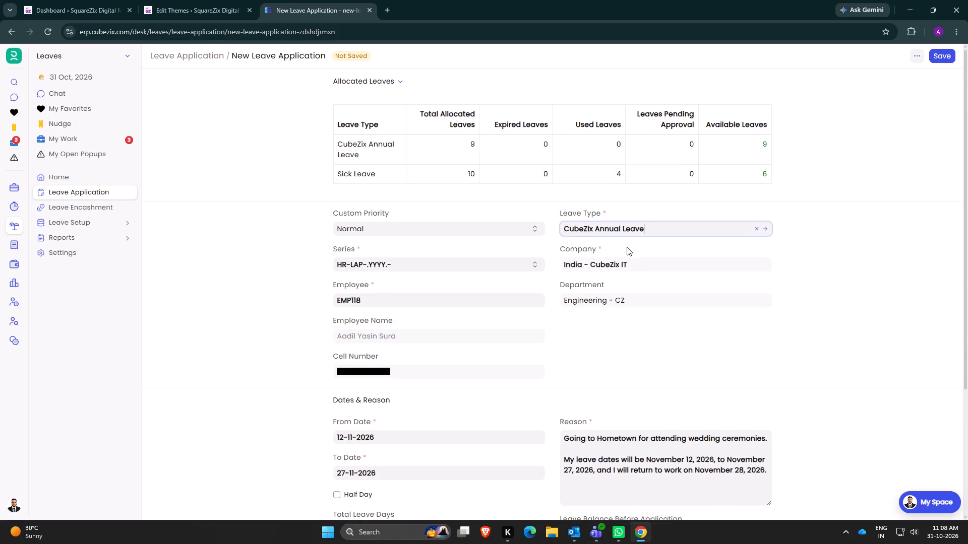
Compare the requested leave period and Total Leave Days with the Allocated Leaves balances and the balance before application.
{"action": "scroll", "coordinate": [600, 282], "scroll_direction": "down", "scroll_amount": 3}
{"action": "scroll", "coordinate": [384, 438], "scroll_direction": "down", "scroll_amount": 2}
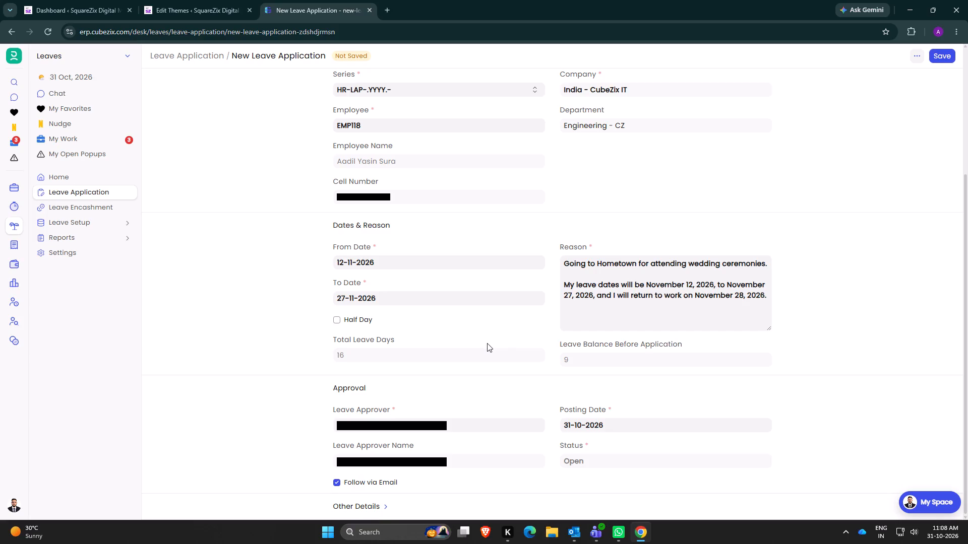
{"action": "scroll", "coordinate": [487, 343], "scroll_direction": "up", "scroll_amount": 8}
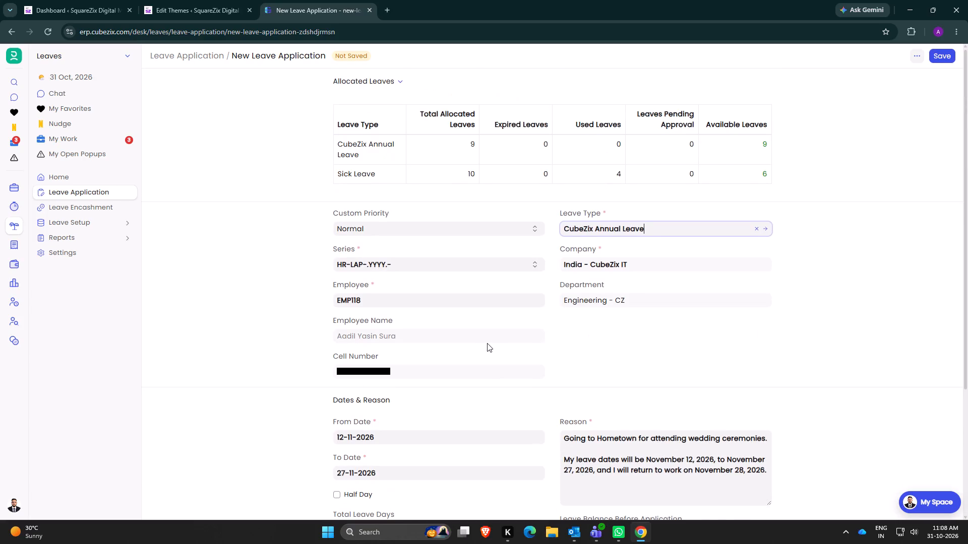
{"action": "left_click", "coordinate": [395, 73]}
{"action": "left_click", "coordinate": [393, 83]}
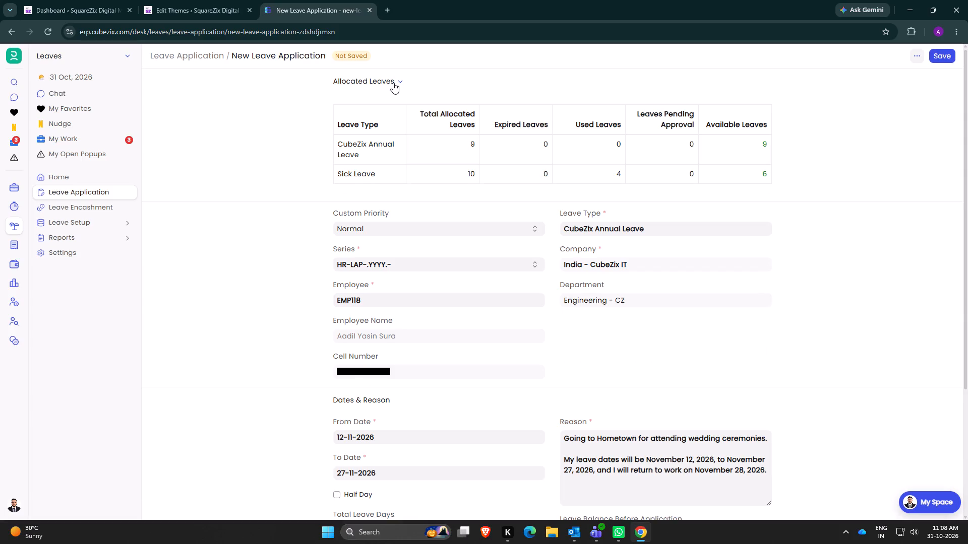
{"action": "scroll", "coordinate": [650, 434], "scroll_direction": "down", "scroll_amount": 4}
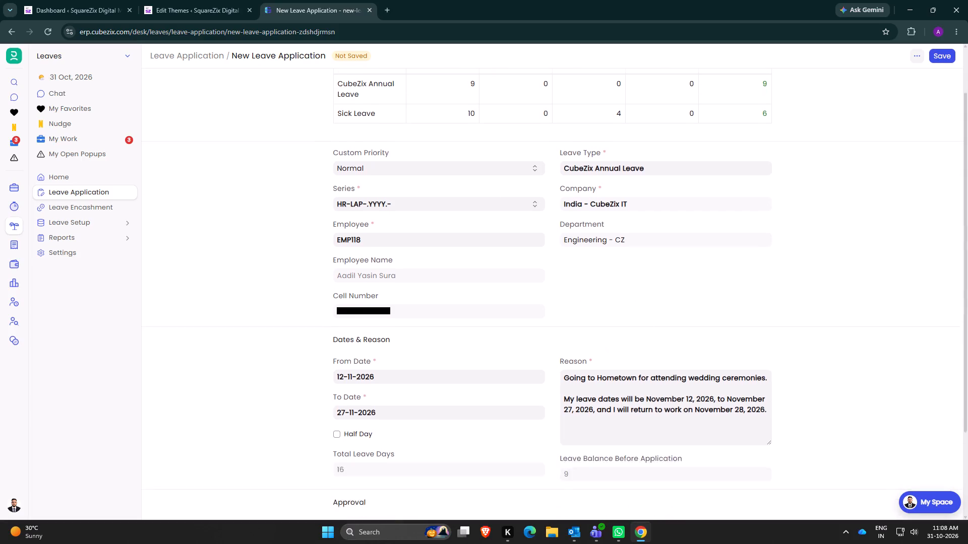
{"action": "scroll", "coordinate": [595, 388], "scroll_direction": "down", "scroll_amount": 2}
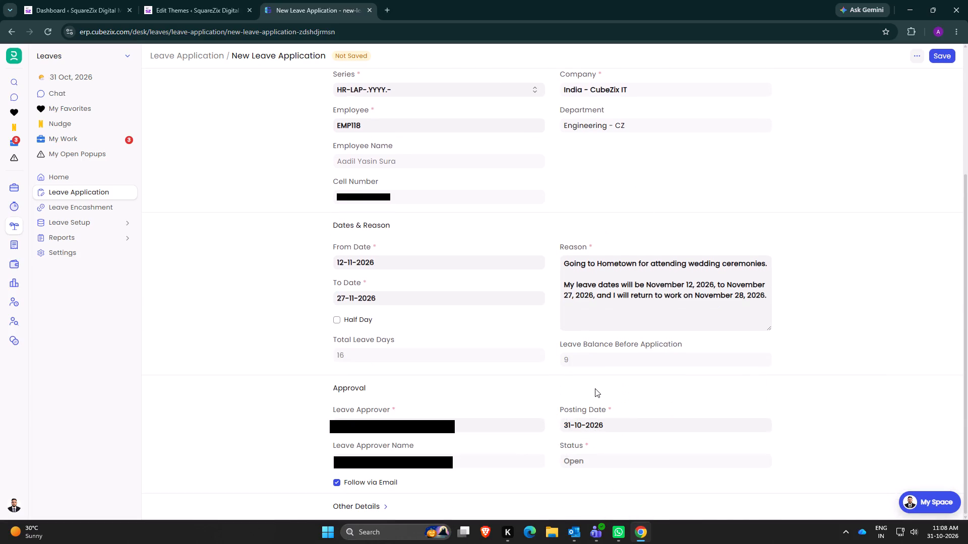
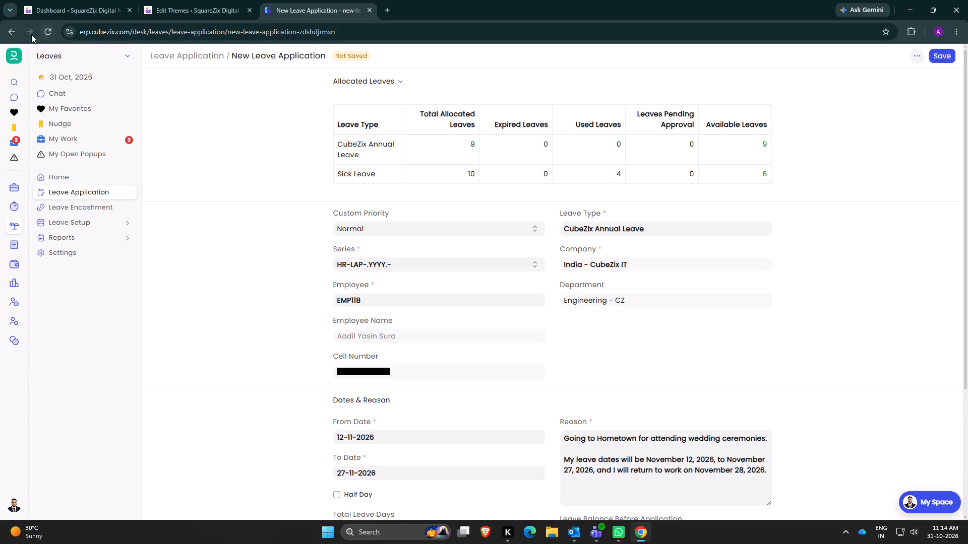
Set the leave application's To Date to 20-11-2026.
{"action": "scroll", "coordinate": [533, 343], "scroll_direction": "down", "scroll_amount": 2}
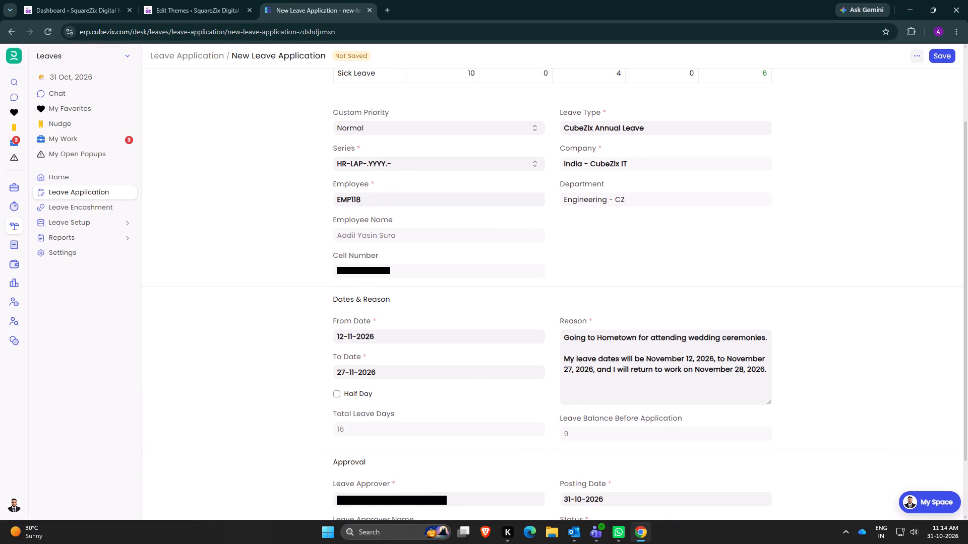
{"action": "left_click", "coordinate": [413, 369]}
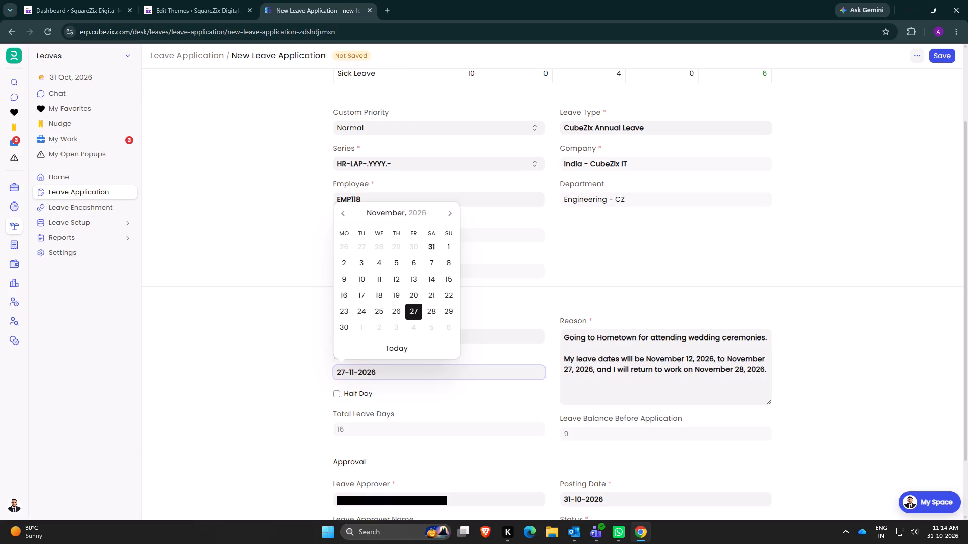
{"action": "left_click", "coordinate": [414, 297]}
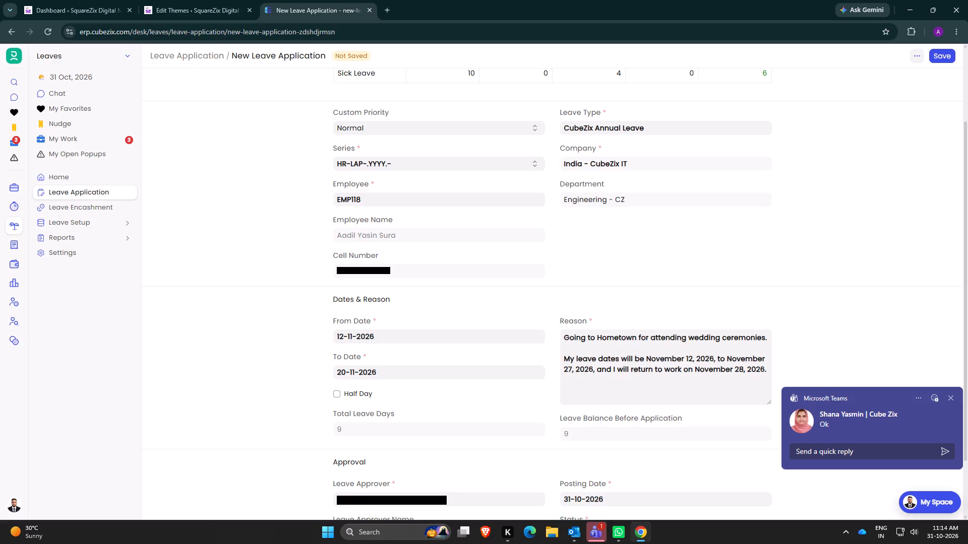
Copy the full Reason text of the leave application for reuse.
{"action": "left_click_drag", "start_coordinate": [767, 372], "coordinate": [563, 341]}
{"action": "key", "text": "ctrl+c"}
Save the CubeZix Annual Leave application for 12-11-2026 to 20-11-2026 and dismiss the resulting message.
{"action": "scroll", "coordinate": [515, 280], "scroll_direction": "down", "scroll_amount": 4}
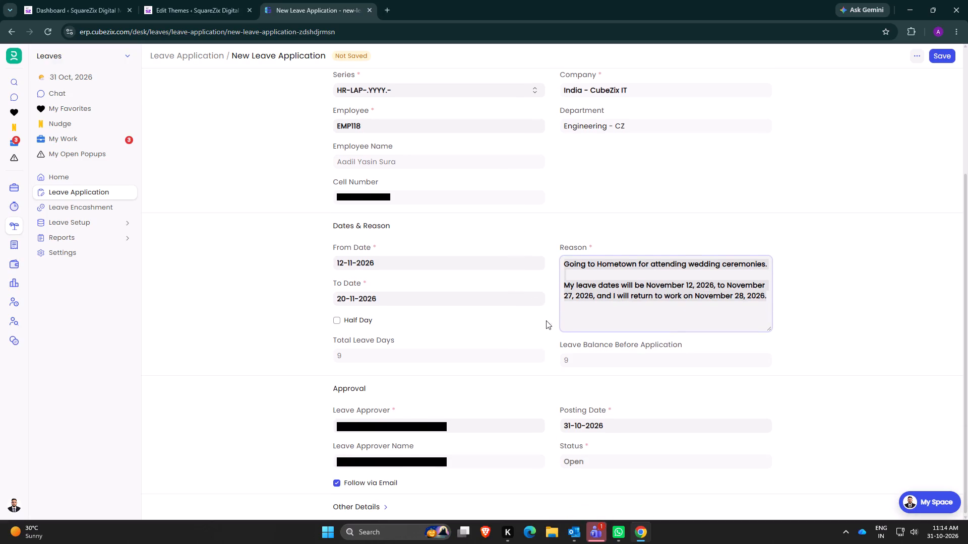
{"action": "scroll", "coordinate": [548, 418], "scroll_direction": "up", "scroll_amount": 8}
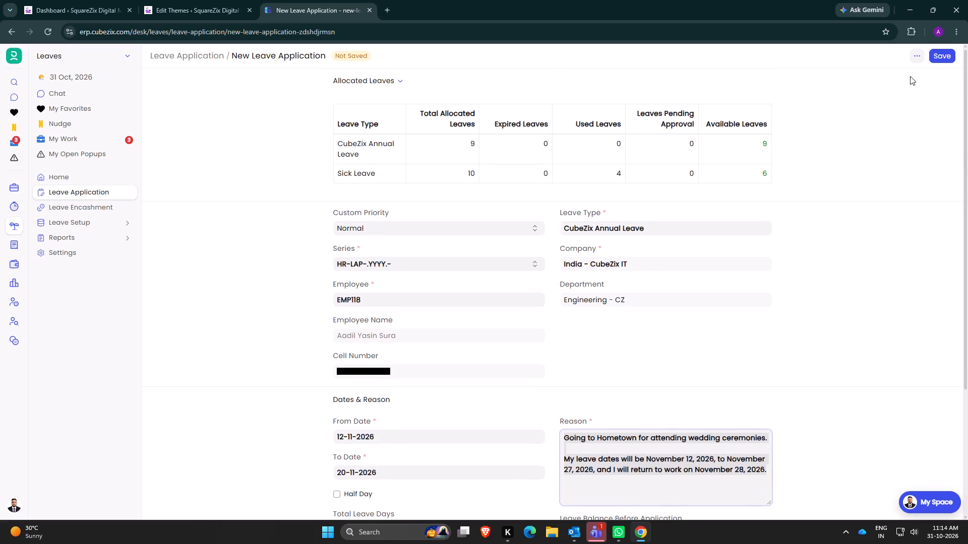
{"action": "left_click", "coordinate": [942, 51]}
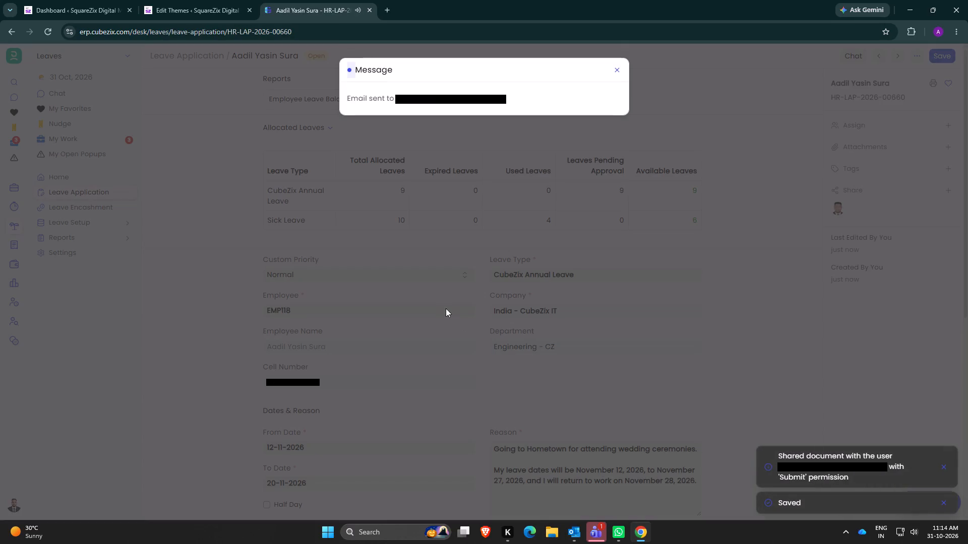
{"action": "left_click", "coordinate": [415, 274]}
{"action": "scroll", "coordinate": [420, 279], "scroll_direction": "down", "scroll_amount": 2}
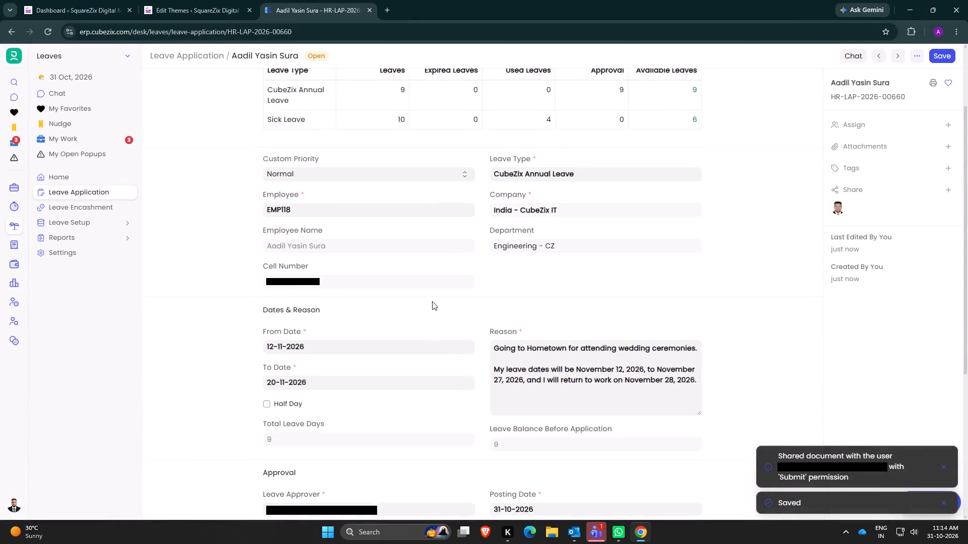
{"action": "scroll", "coordinate": [432, 301], "scroll_direction": "down", "scroll_amount": 2}
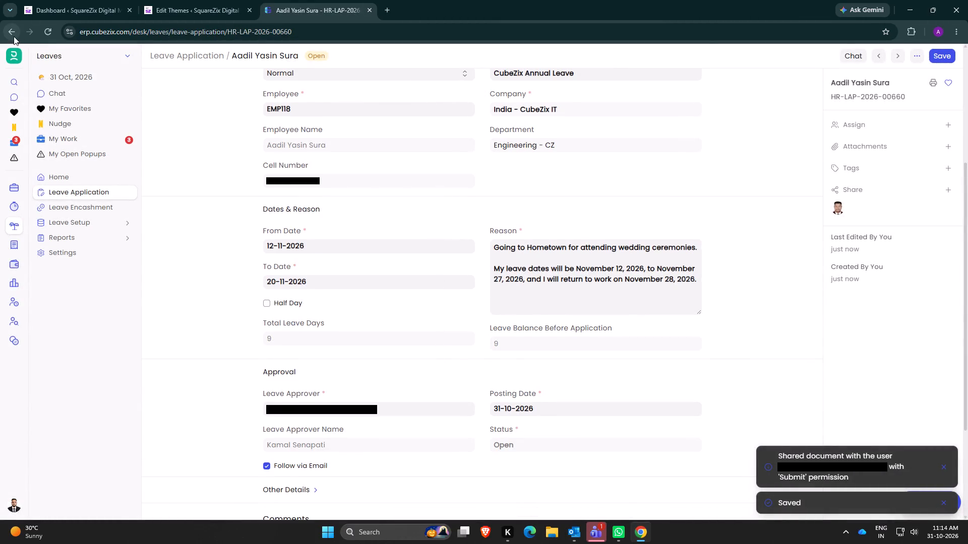
Return to the list of leave applications and add another new application.
{"action": "left_click", "coordinate": [14, 36]}
{"action": "scroll", "coordinate": [473, 294], "scroll_direction": "up", "scroll_amount": 5}
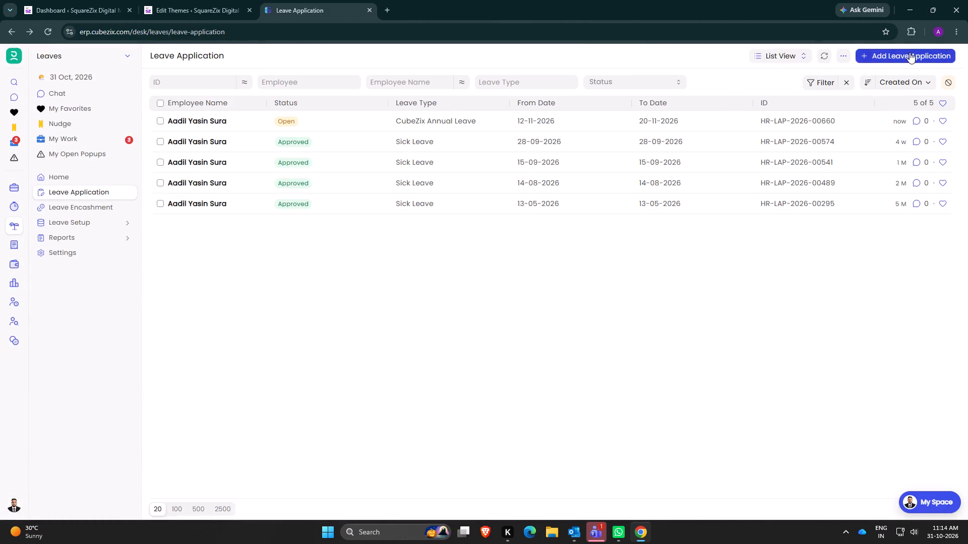
{"action": "left_click", "coordinate": [910, 52]}
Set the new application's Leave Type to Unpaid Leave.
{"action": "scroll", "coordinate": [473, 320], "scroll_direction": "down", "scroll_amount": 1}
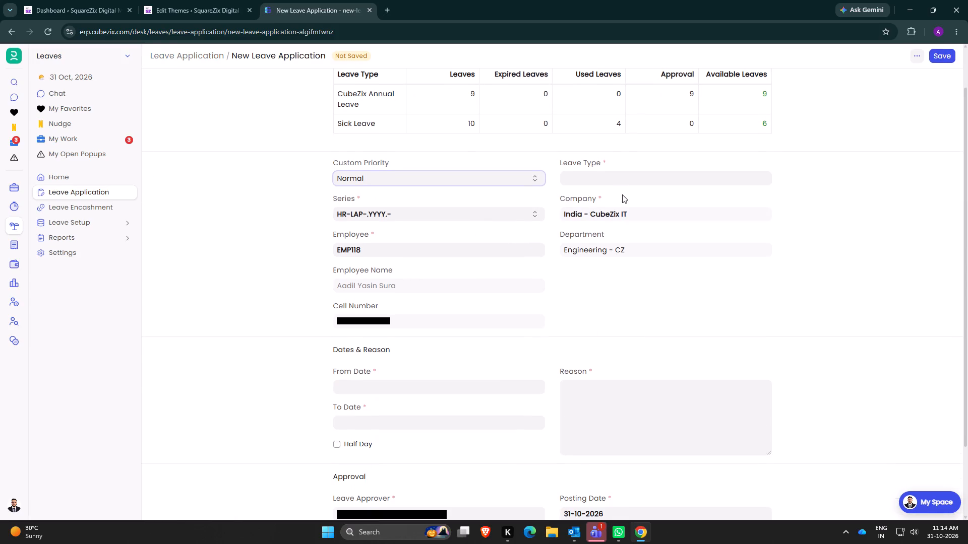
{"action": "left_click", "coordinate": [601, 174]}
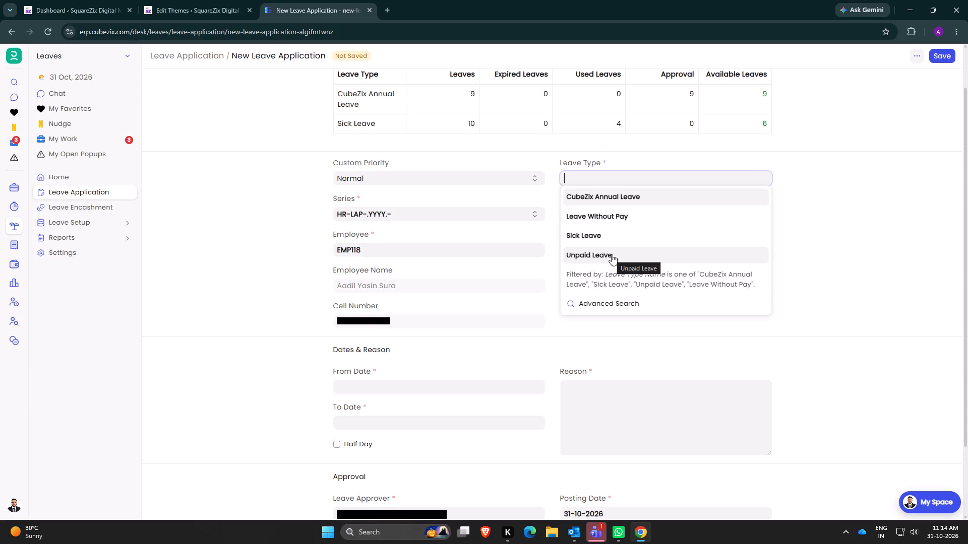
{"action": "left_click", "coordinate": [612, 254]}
Set the new application's From Date to 21-10-2026 and To Date to 27-10-2026.
{"action": "scroll", "coordinate": [611, 302], "scroll_direction": "down", "scroll_amount": 2}
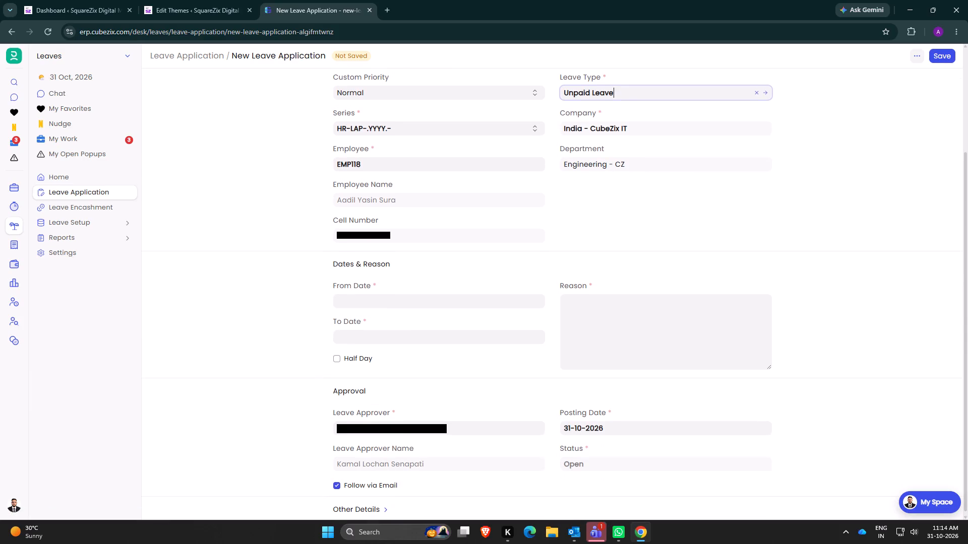
{"action": "left_click", "coordinate": [414, 300]}
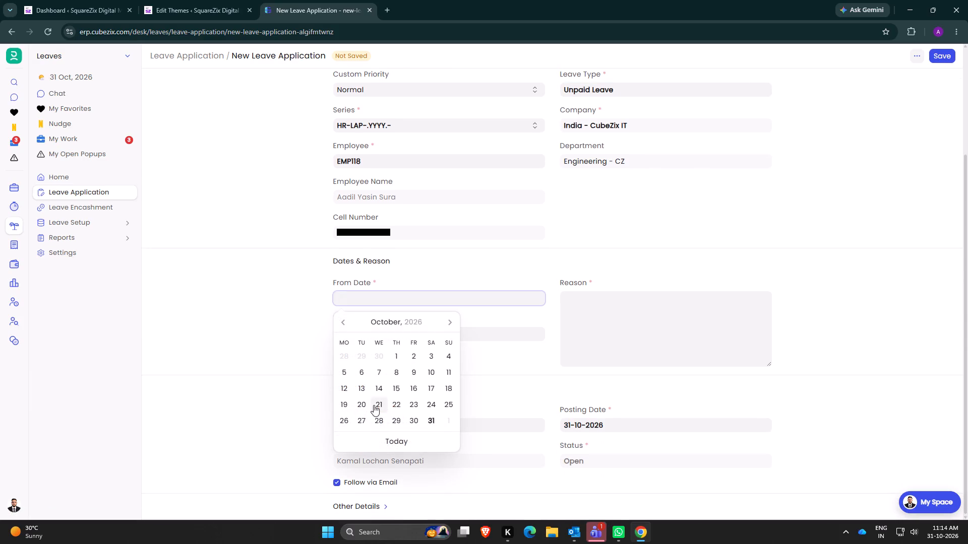
{"action": "left_click", "coordinate": [374, 405]}
{"action": "left_click", "coordinate": [409, 335]}
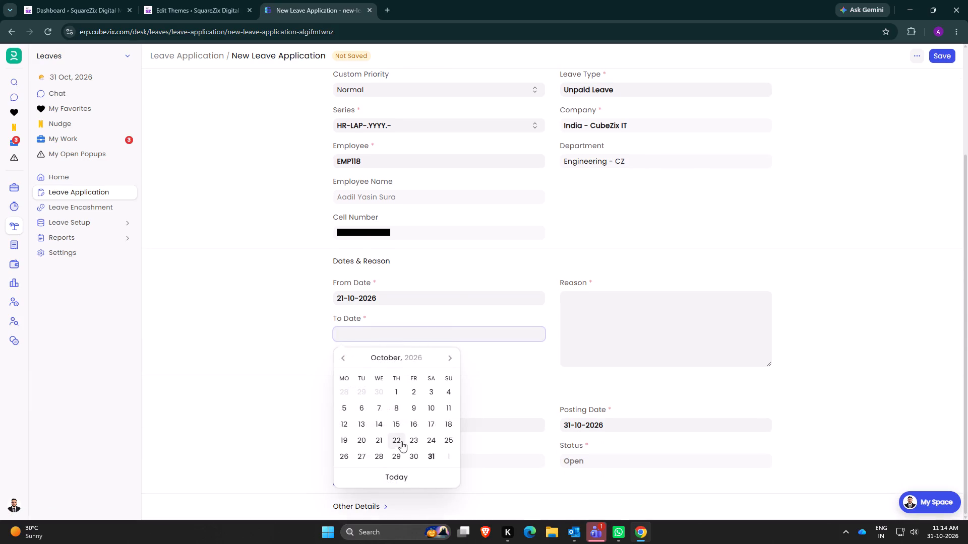
{"action": "left_click", "coordinate": [364, 455]}
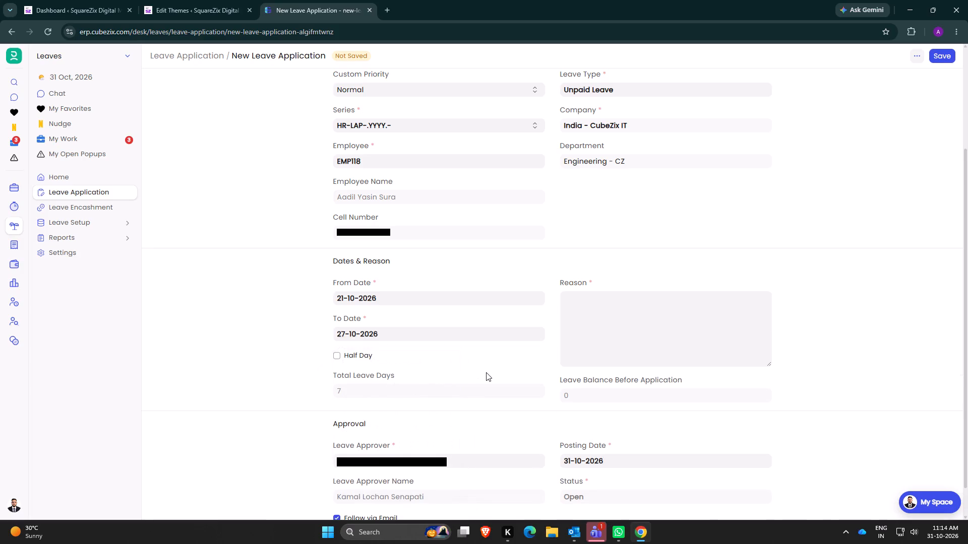
Paste the copied hometown wedding text into the new application's Reason and check the filled-in form.
{"action": "left_click", "coordinate": [618, 326]}
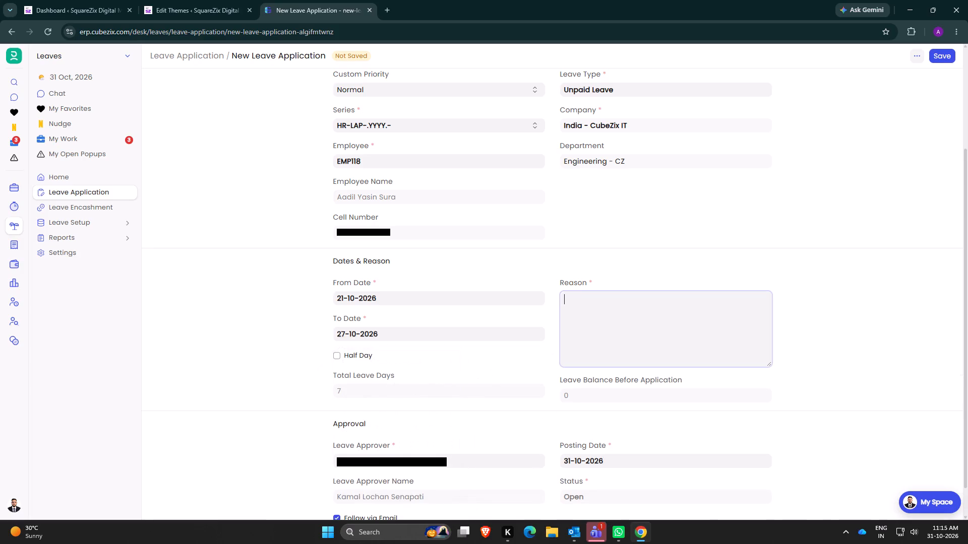
{"action": "key", "text": "ctrl+v"}
{"action": "scroll", "coordinate": [538, 341], "scroll_direction": "down", "scroll_amount": 6}
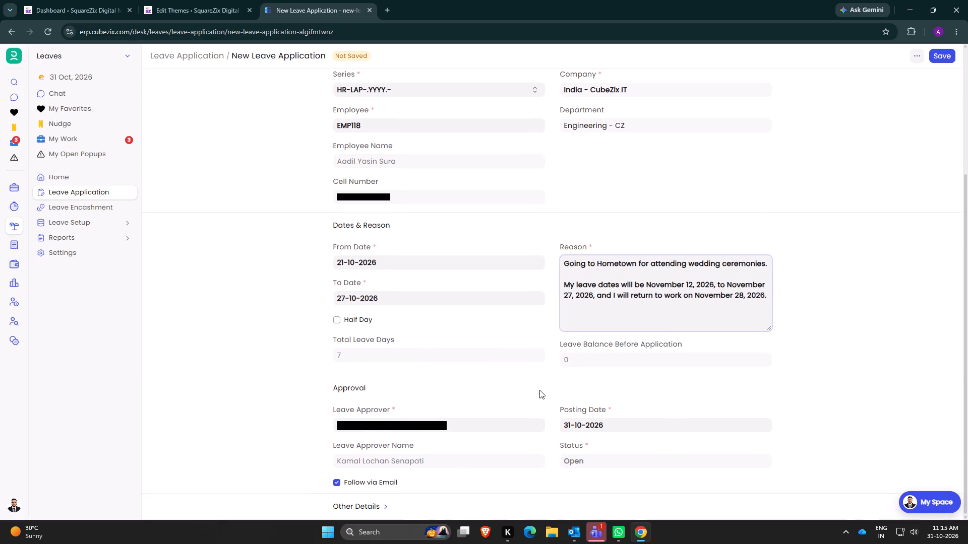
{"action": "scroll", "coordinate": [539, 390], "scroll_direction": "down", "scroll_amount": 2}
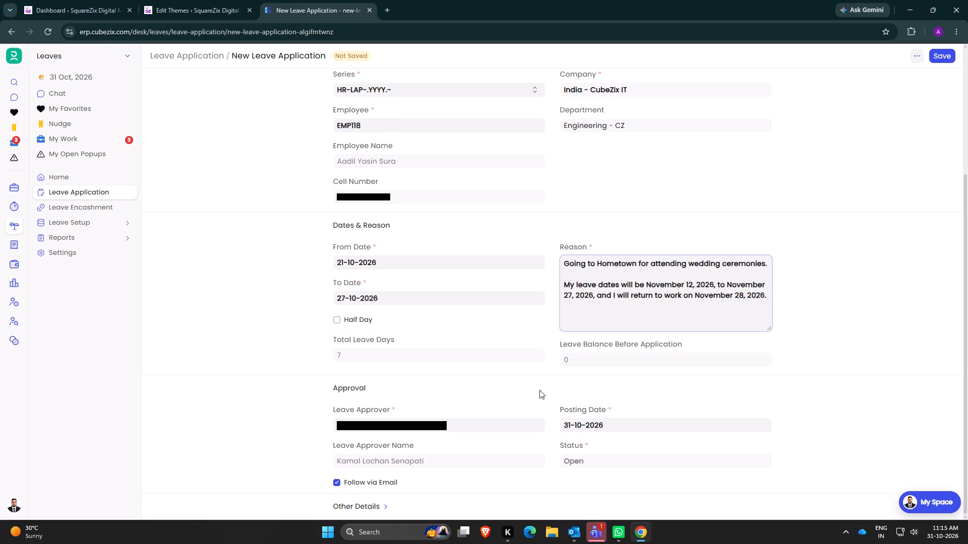
{"action": "scroll", "coordinate": [539, 390], "scroll_direction": "down", "scroll_amount": 2}
{"action": "scroll", "coordinate": [539, 390], "scroll_direction": "up", "scroll_amount": 9}
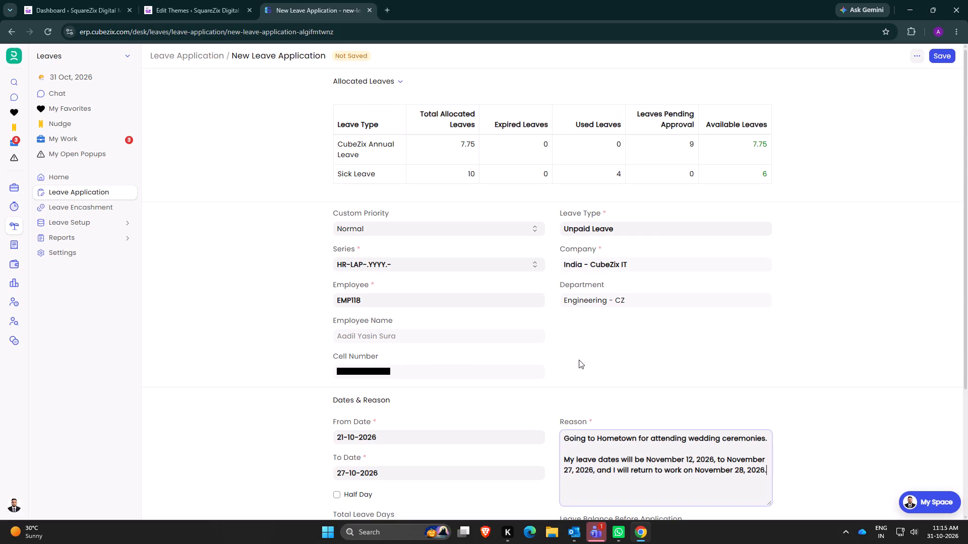
{"action": "scroll", "coordinate": [579, 360], "scroll_direction": "down", "scroll_amount": 2}
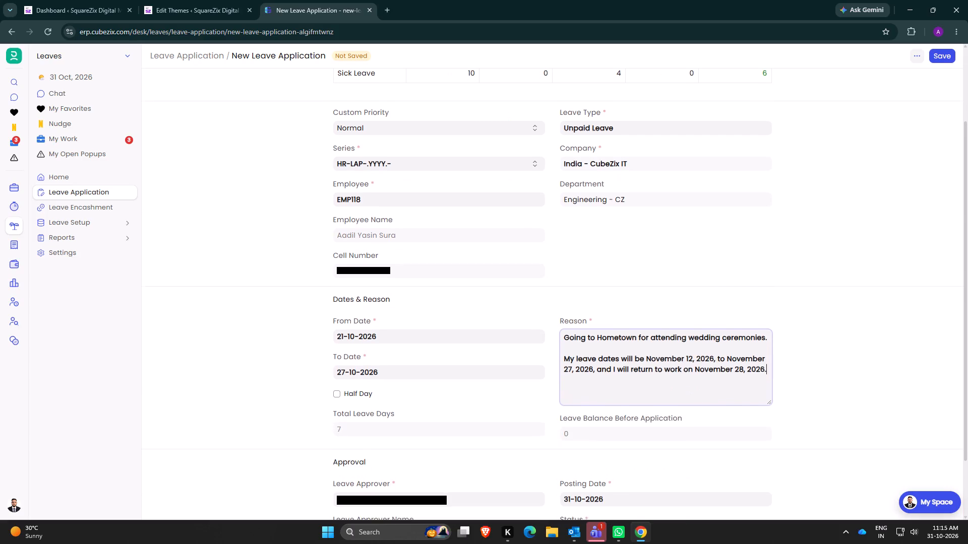
Change the new application's Leave Type to CubeZix Annual Leave.
{"action": "scroll", "coordinate": [579, 360], "scroll_direction": "up", "scroll_amount": 1}
{"action": "left_click", "coordinate": [629, 182]}
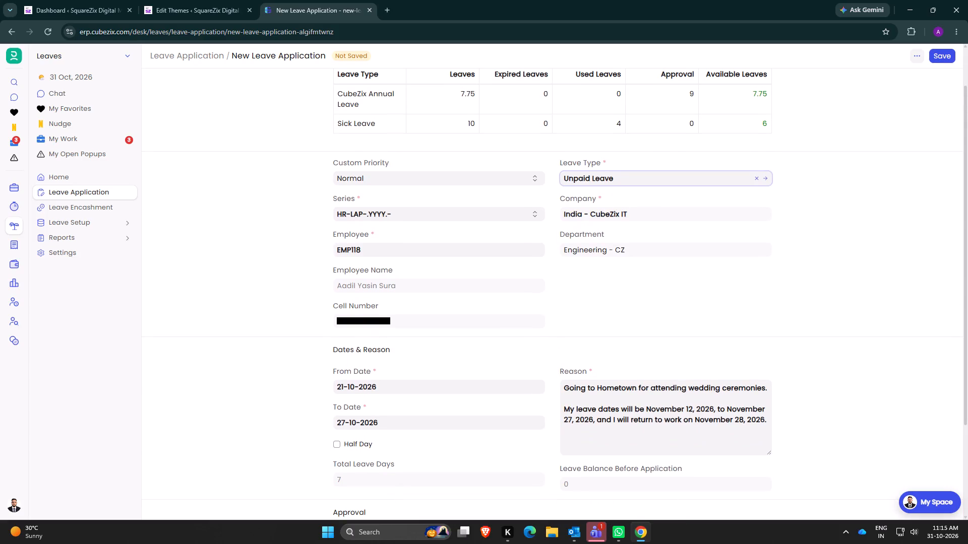
{"action": "left_click_drag", "start_coordinate": [629, 181], "coordinate": [559, 179]}
{"action": "key", "text": "BackSpace"}
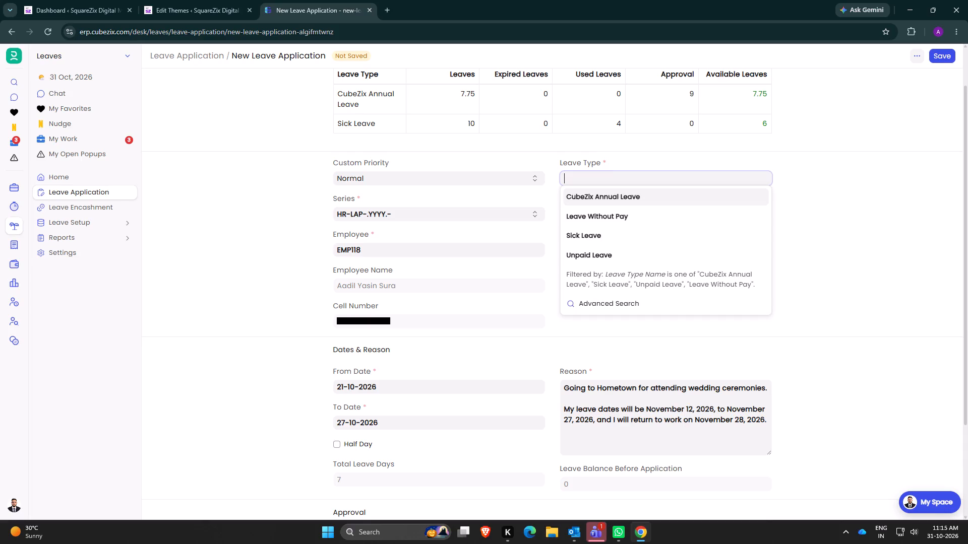
{"action": "left_click", "coordinate": [590, 196]}
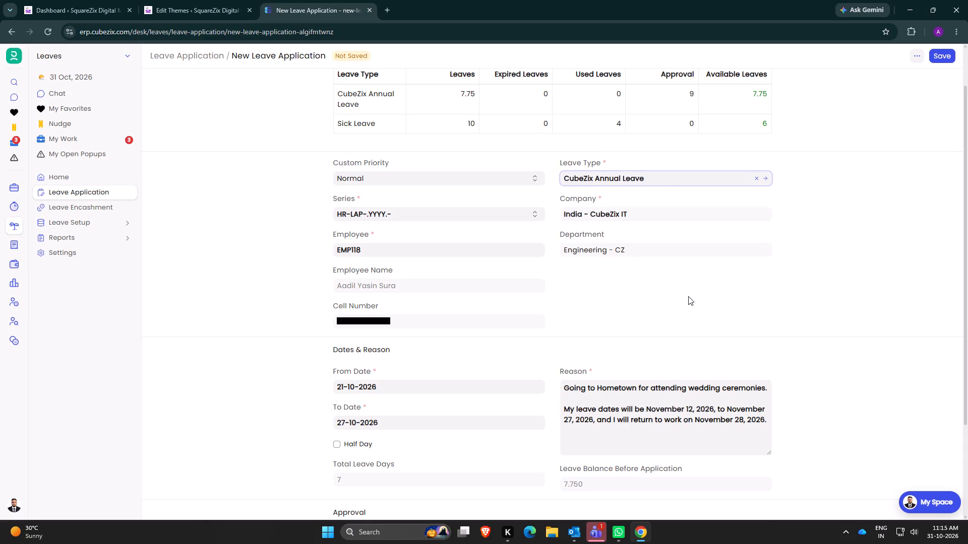
Save the second leave application for 21-10-2026 to 27-10-2026 and dismiss the resulting message.
{"action": "scroll", "coordinate": [688, 296], "scroll_direction": "up", "scroll_amount": 4}
{"action": "scroll", "coordinate": [688, 296], "scroll_direction": "down", "scroll_amount": 4}
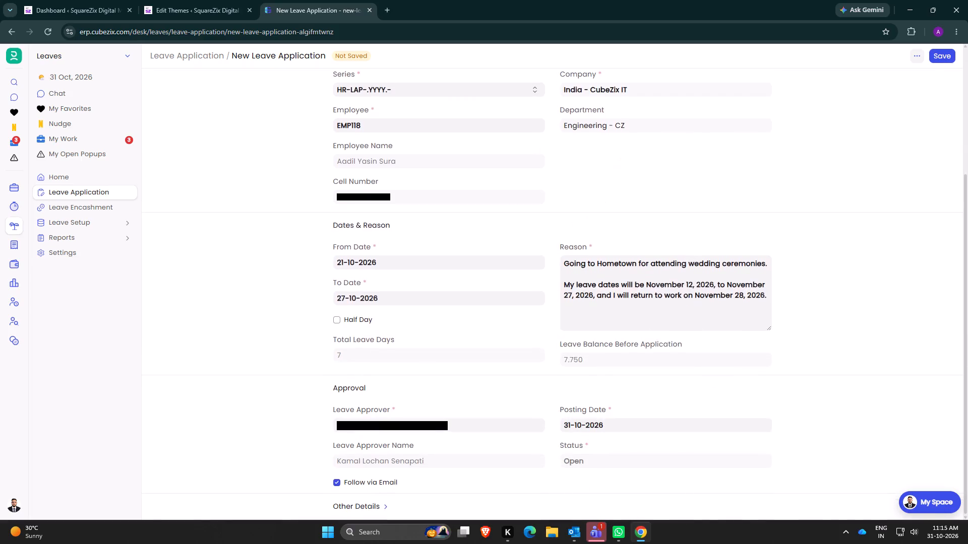
{"action": "scroll", "coordinate": [688, 296], "scroll_direction": "up", "scroll_amount": 5}
{"action": "left_click", "coordinate": [941, 48]}
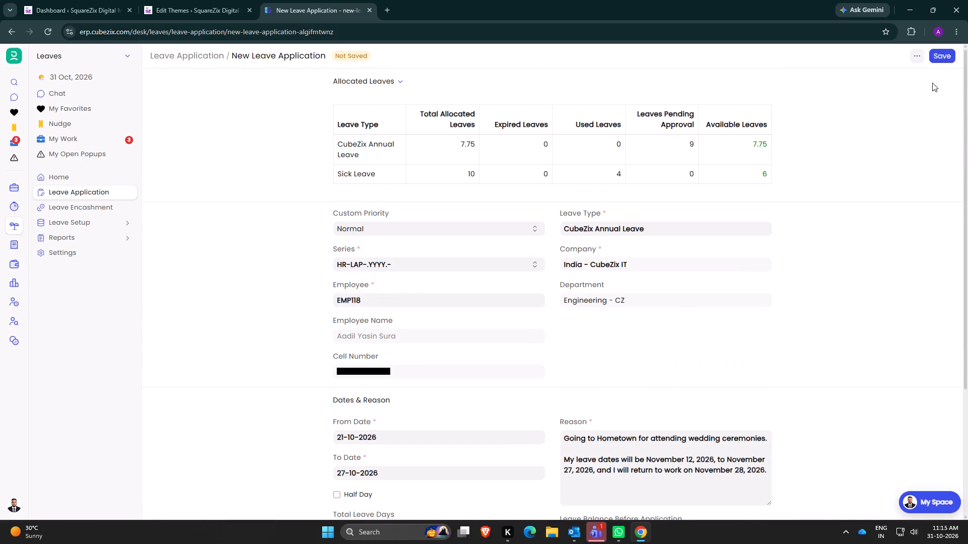
{"action": "left_click", "coordinate": [943, 61]}
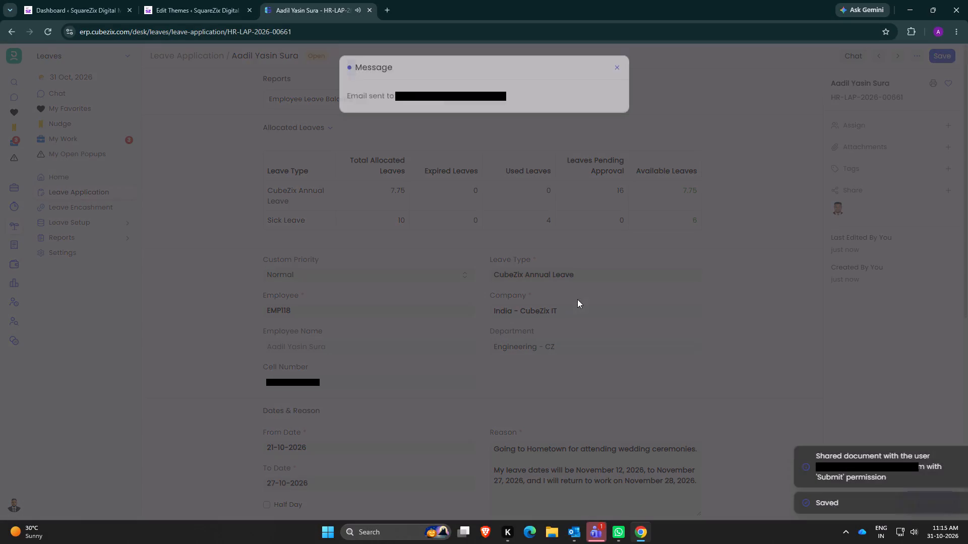
{"action": "left_click", "coordinate": [476, 313]}
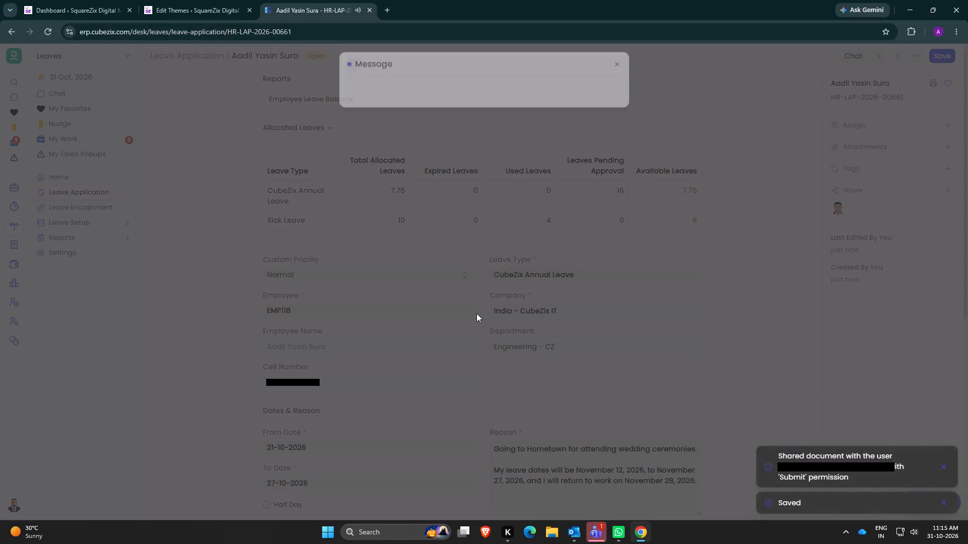
Review the saved second application, checking its dates, reason, approval details and the allocated leaves.
{"action": "scroll", "coordinate": [476, 313], "scroll_direction": "down", "scroll_amount": 8}
{"action": "scroll", "coordinate": [578, 279], "scroll_direction": "down", "scroll_amount": 3}
{"action": "scroll", "coordinate": [414, 357], "scroll_direction": "up", "scroll_amount": 2}
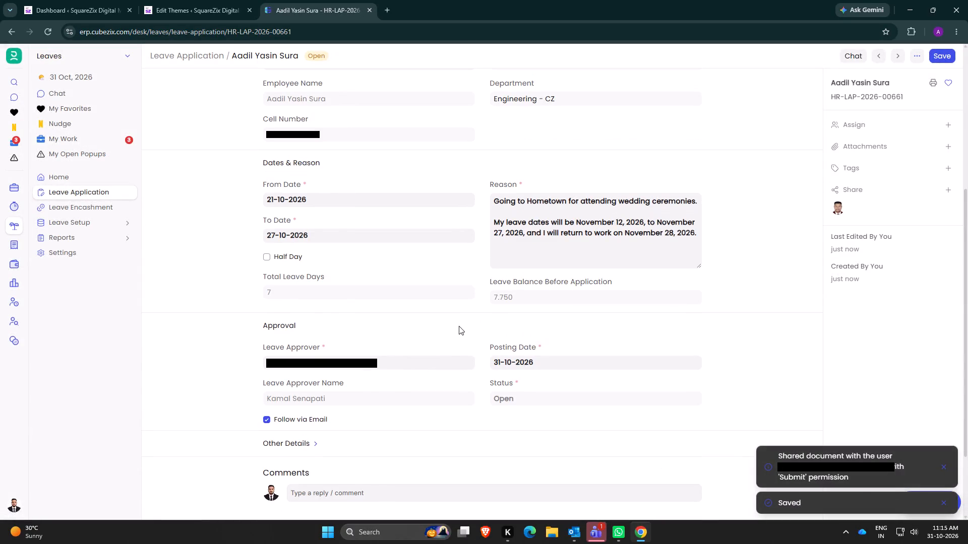
{"action": "scroll", "coordinate": [459, 326], "scroll_direction": "up", "scroll_amount": 8}
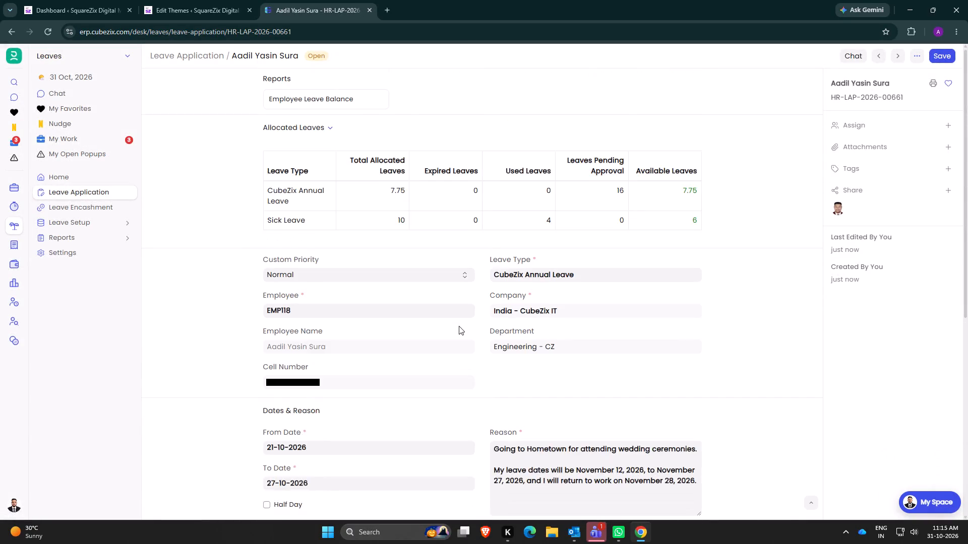
{"action": "scroll", "coordinate": [459, 326], "scroll_direction": "up", "scroll_amount": 2}
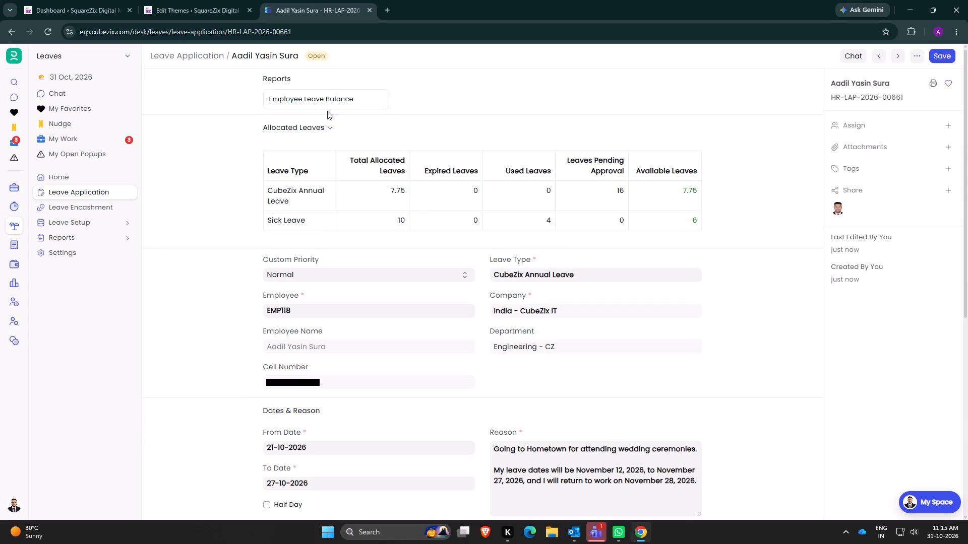
Open the Employee Leave Balance report from the saved application, and return to the application.
{"action": "left_click", "coordinate": [347, 100]}
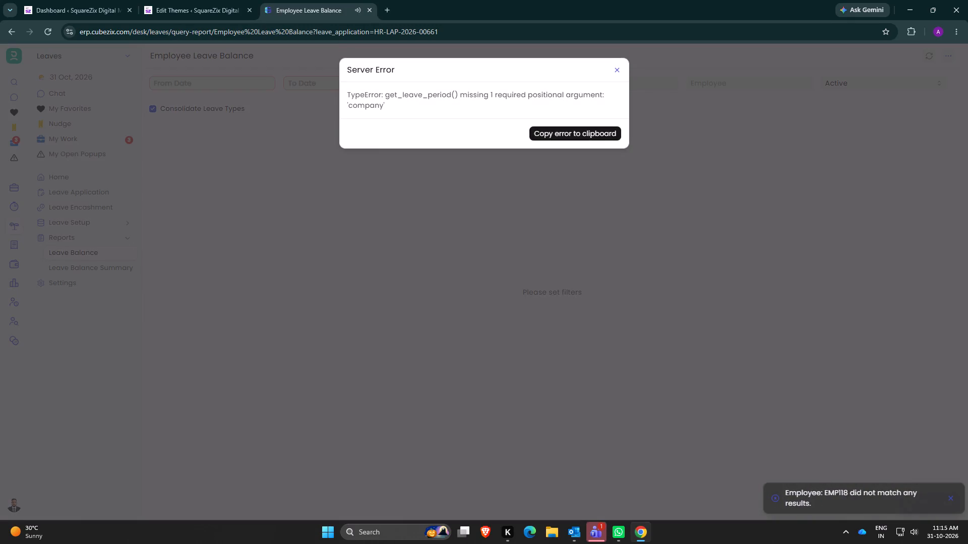
{"action": "left_click", "coordinate": [400, 191]}
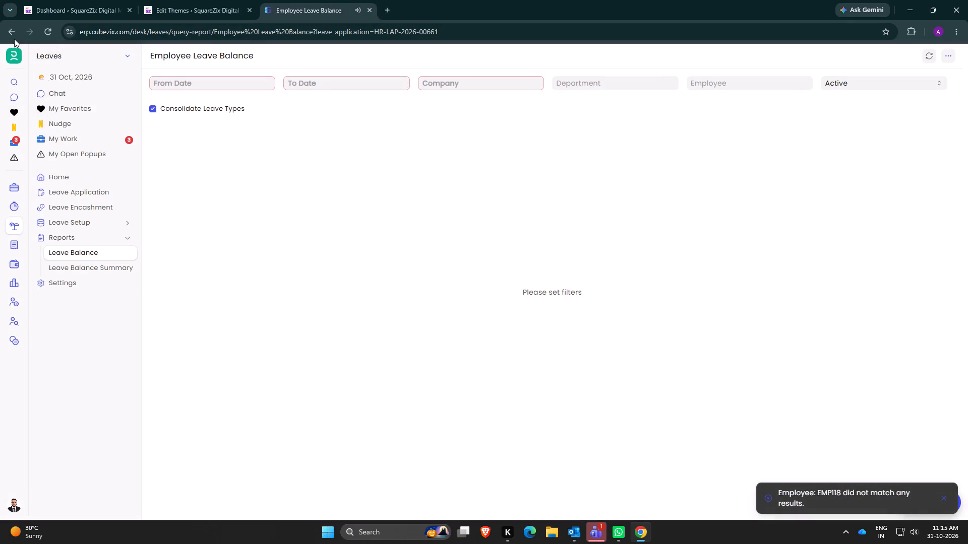
{"action": "left_click", "coordinate": [11, 35]}
Recheck the second application's leave type, dates and approval status, and review both new entries in the leave applications list.
{"action": "scroll", "coordinate": [561, 256], "scroll_direction": "down", "scroll_amount": 1}
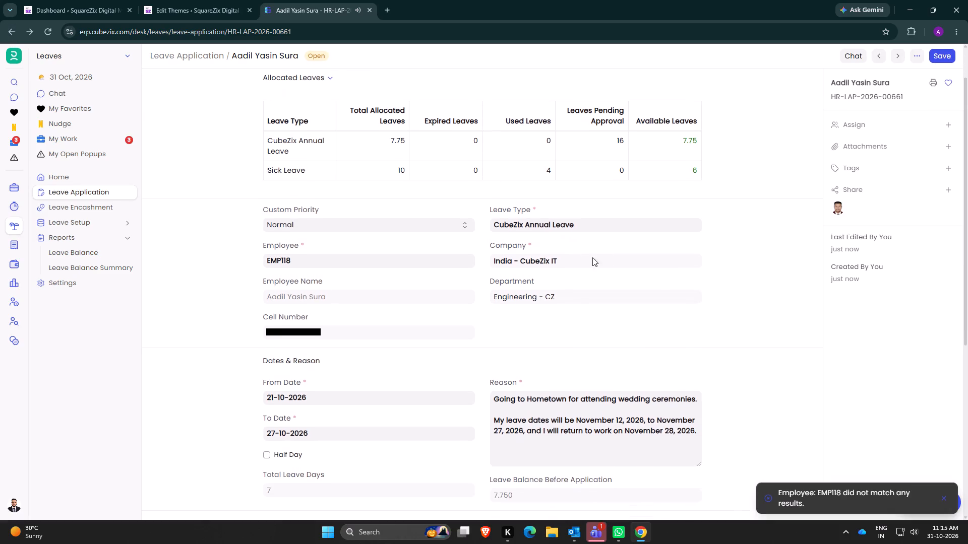
{"action": "left_click", "coordinate": [609, 222]}
{"action": "scroll", "coordinate": [609, 222], "scroll_direction": "down", "scroll_amount": 6}
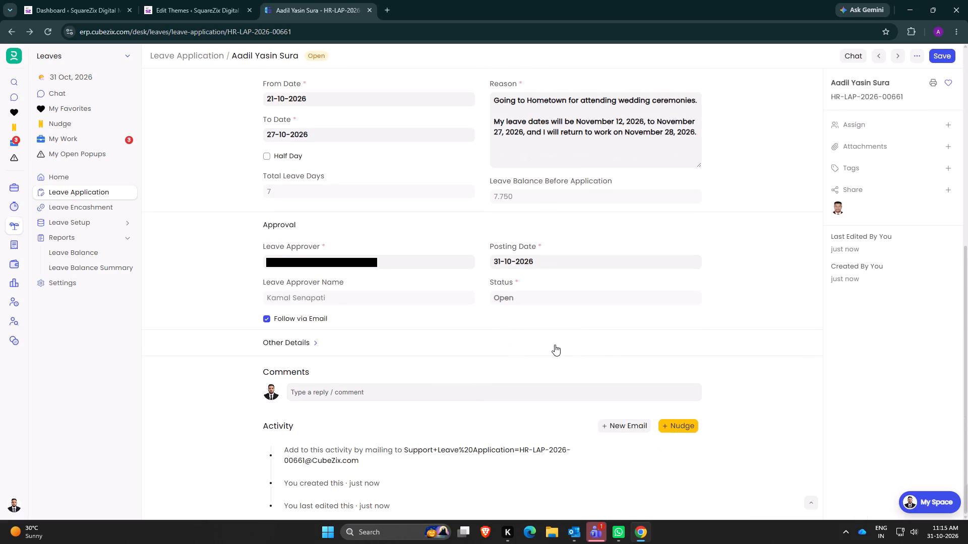
{"action": "scroll", "coordinate": [555, 345], "scroll_direction": "up", "scroll_amount": 6}
{"action": "left_click", "coordinate": [11, 40]}
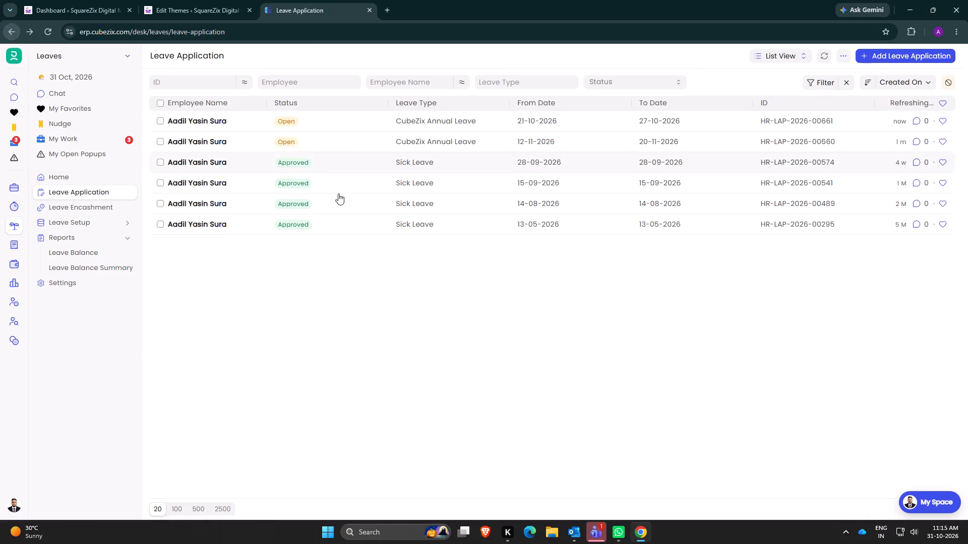
{"action": "scroll", "coordinate": [375, 285], "scroll_direction": "up", "scroll_amount": 4}
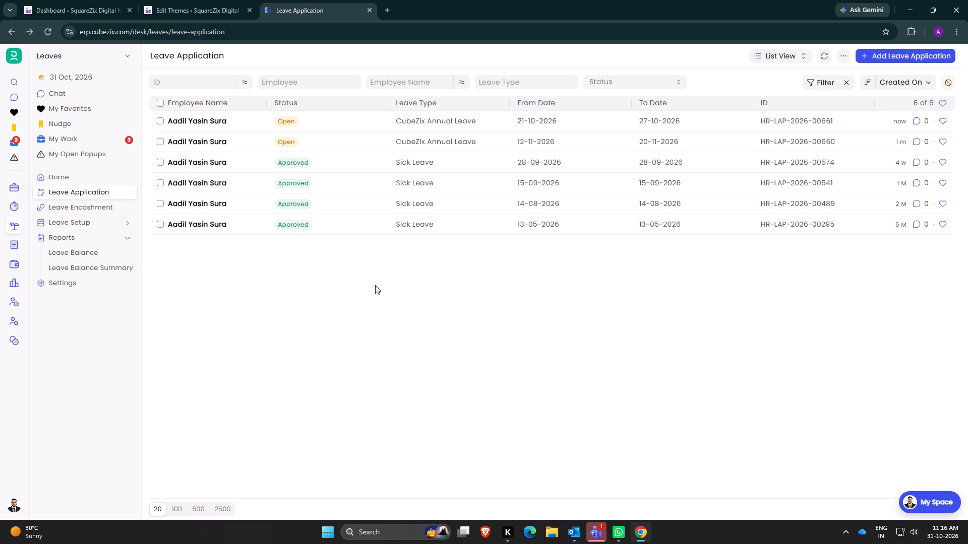
{"action": "scroll", "coordinate": [459, 306], "scroll_direction": "up", "scroll_amount": 3}
{"action": "scroll", "coordinate": [581, 285], "scroll_direction": "down", "scroll_amount": 1}
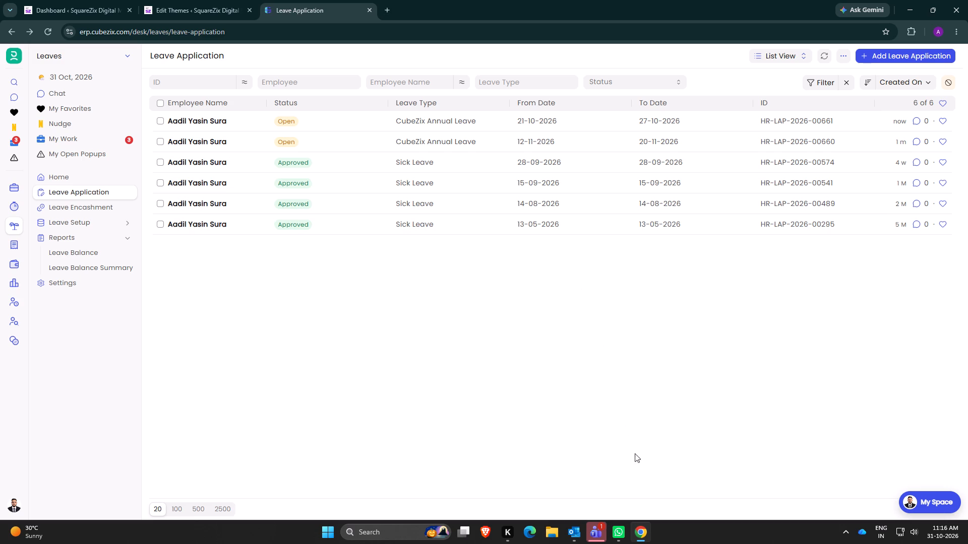
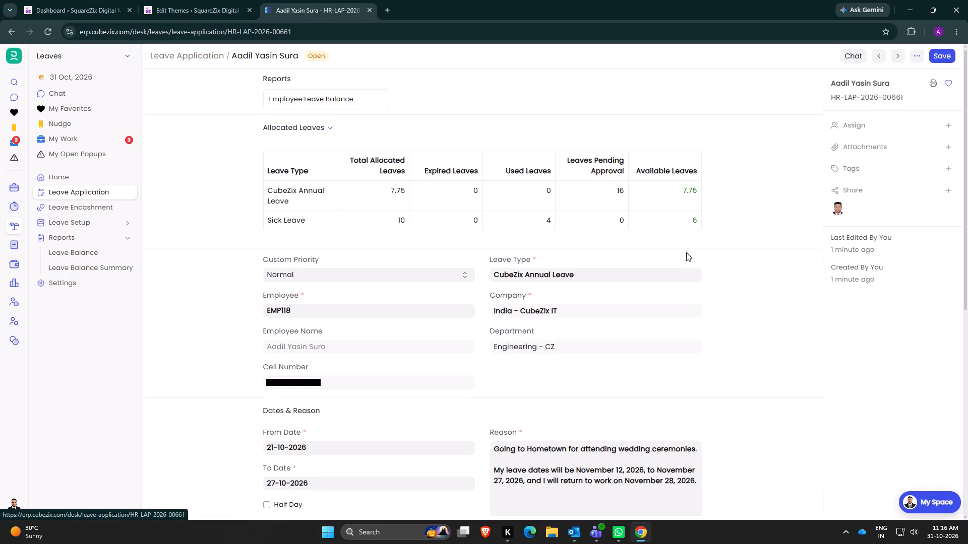
Change the leave type of the 21-10-2026 to 27-10-2026 application to Unpaid Leave and save it.
{"action": "scroll", "coordinate": [706, 337], "scroll_direction": "up", "scroll_amount": 1}
{"action": "left_click", "coordinate": [599, 274]}
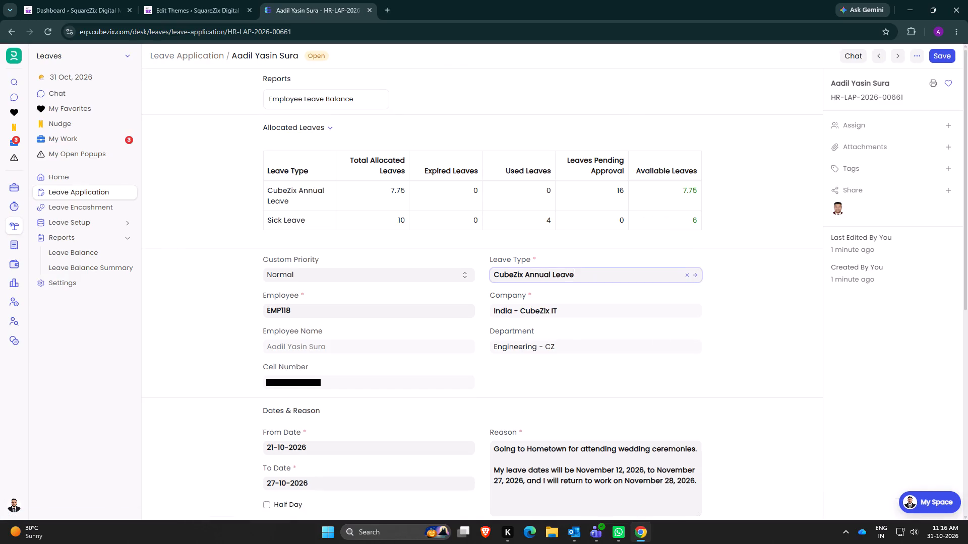
{"action": "key", "text": "ctrl+a"}
{"action": "key", "text": "BackSpace"}
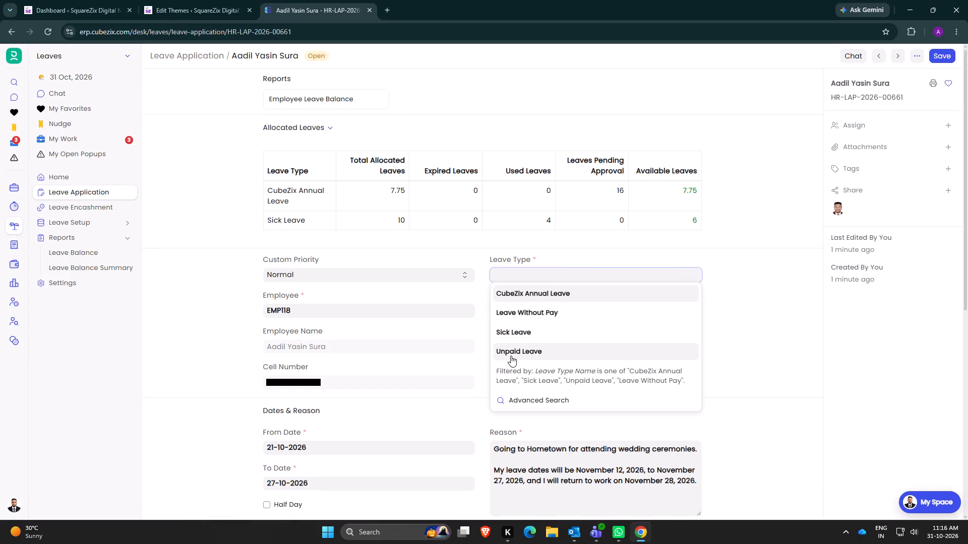
{"action": "left_click", "coordinate": [511, 356]}
{"action": "left_click", "coordinate": [940, 51]}
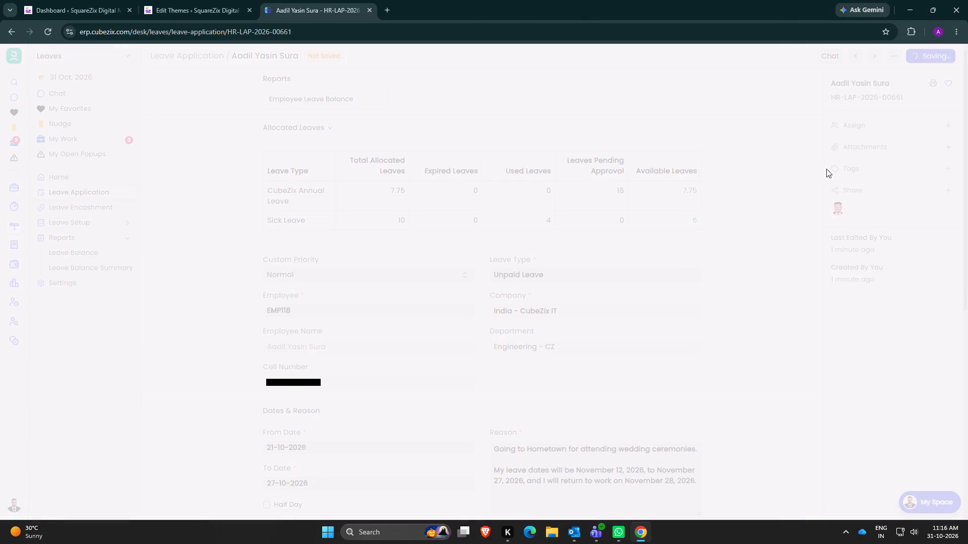
{"action": "left_click", "coordinate": [485, 402]}
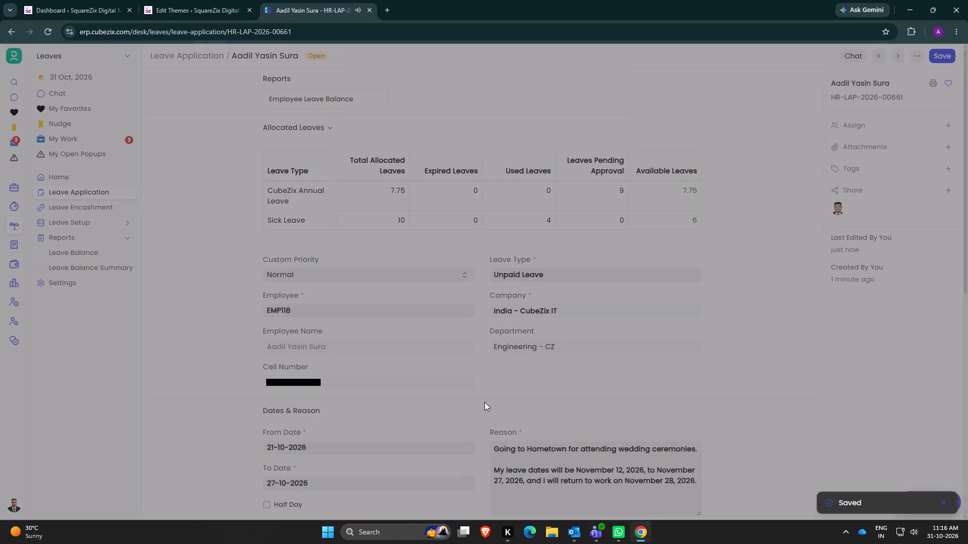
Return to the leave applications list and review the leave types, dates and statuses of the two open entries.
{"action": "scroll", "coordinate": [475, 382], "scroll_direction": "up", "scroll_amount": 5}
{"action": "left_click", "coordinate": [205, 62]}
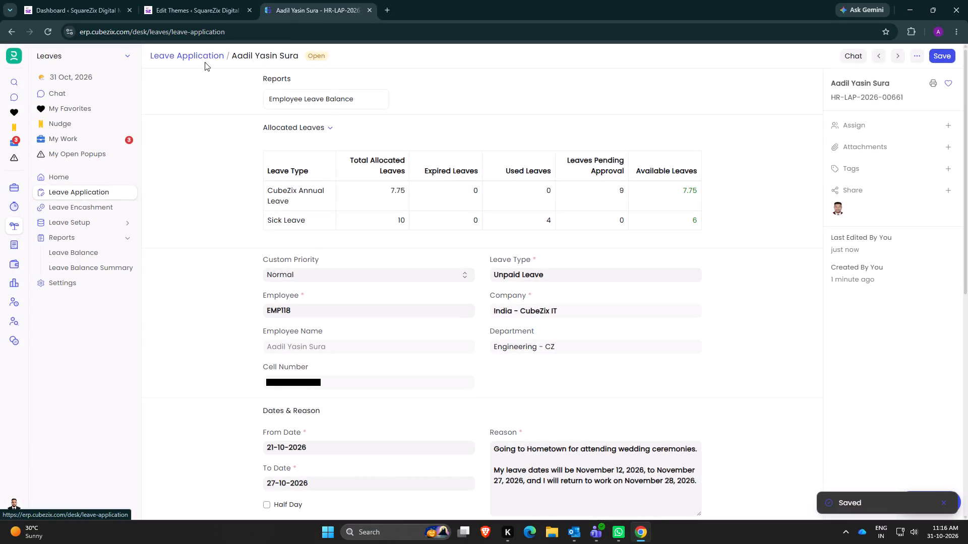
{"action": "scroll", "coordinate": [373, 337], "scroll_direction": "up", "scroll_amount": 2}
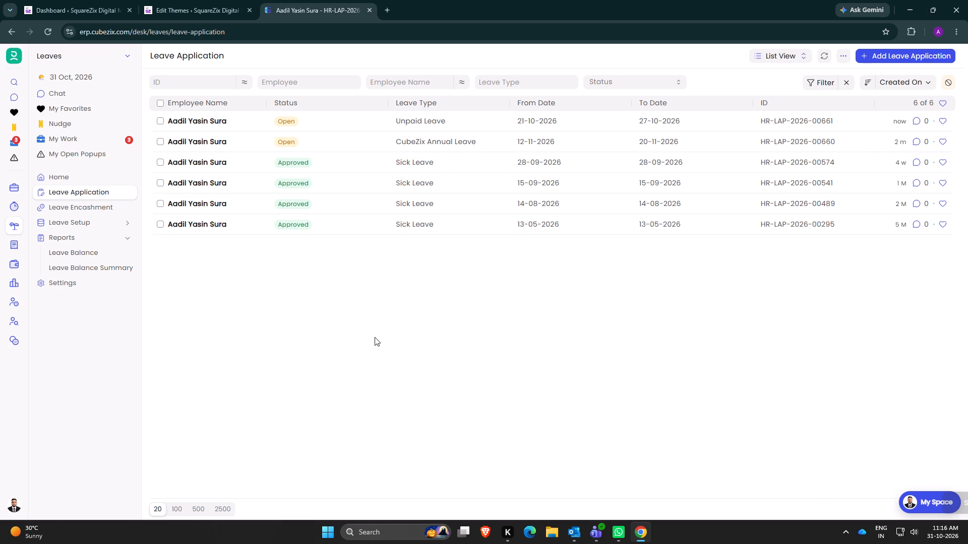
{"action": "scroll", "coordinate": [375, 337], "scroll_direction": "down", "scroll_amount": 2}
{"action": "scroll", "coordinate": [423, 373], "scroll_direction": "down", "scroll_amount": 1}
{"action": "scroll", "coordinate": [509, 453], "scroll_direction": "down", "scroll_amount": 2}
{"action": "scroll", "coordinate": [410, 340], "scroll_direction": "up", "scroll_amount": 2}
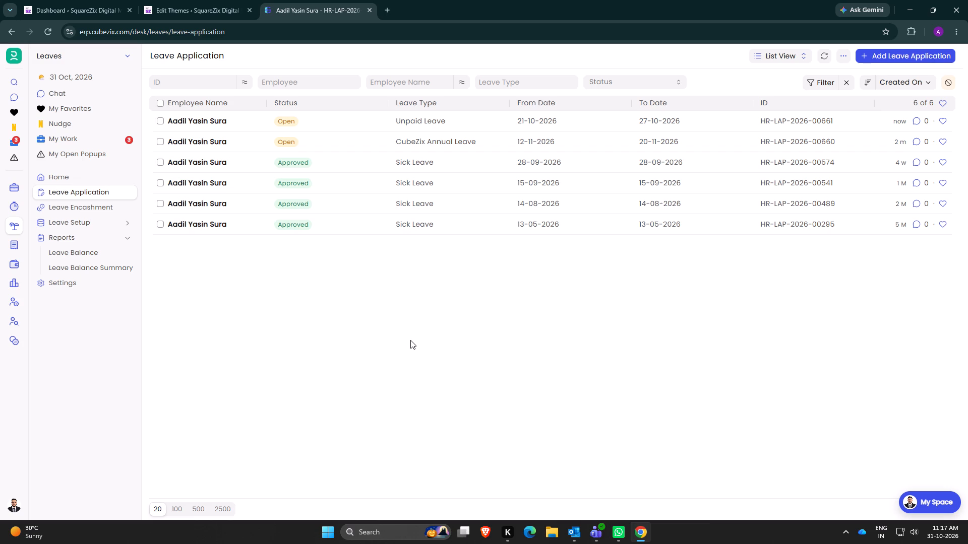
Start a new leave application to check its allocated leaves table, and go back to the list without saving.
{"action": "left_click", "coordinate": [942, 55]}
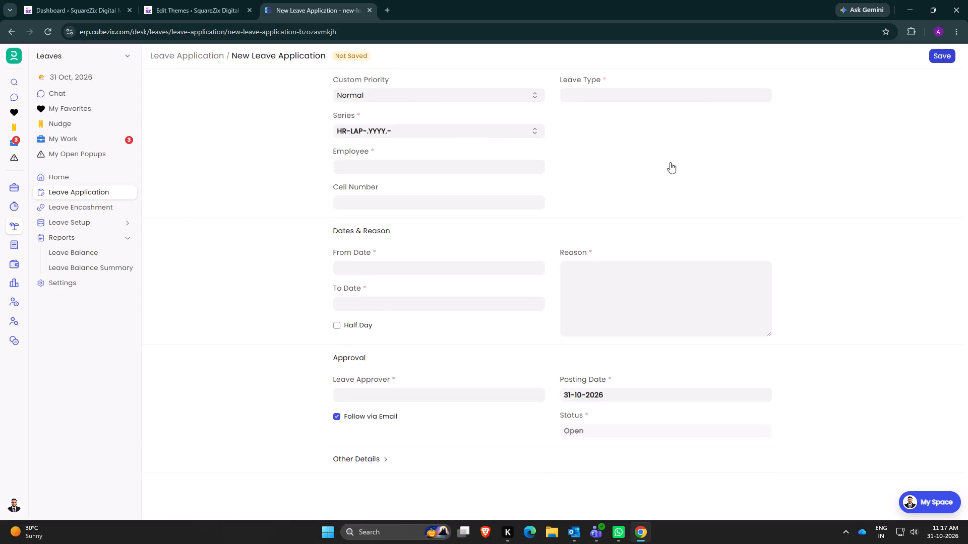
{"action": "scroll", "coordinate": [611, 164], "scroll_direction": "up", "scroll_amount": 7}
{"action": "scroll", "coordinate": [611, 164], "scroll_direction": "down", "scroll_amount": 3}
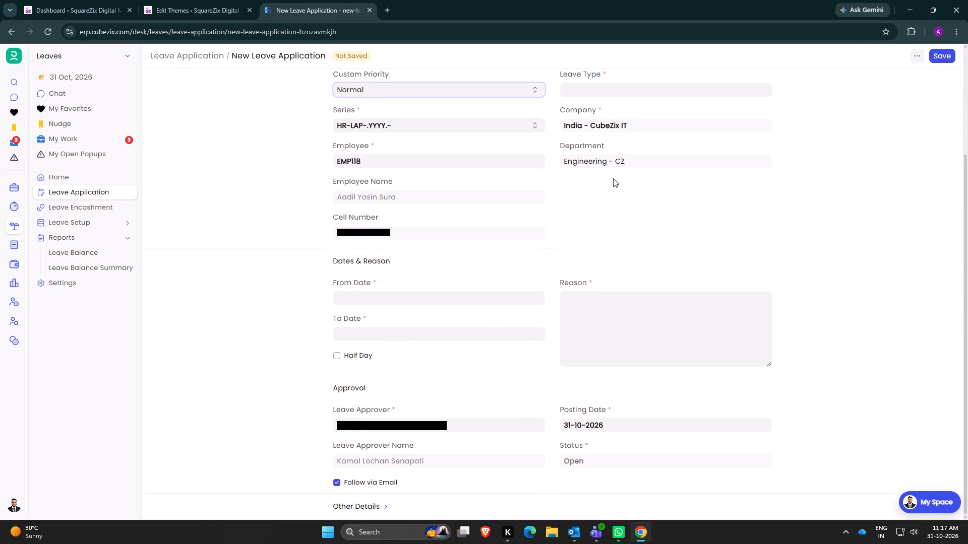
{"action": "scroll", "coordinate": [613, 178], "scroll_direction": "up", "scroll_amount": 4}
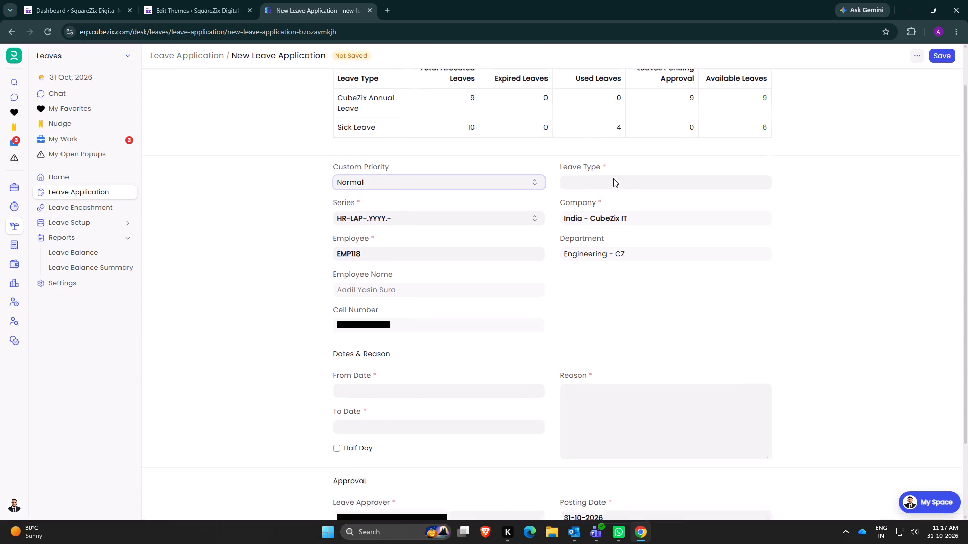
{"action": "scroll", "coordinate": [613, 178], "scroll_direction": "up", "scroll_amount": 4}
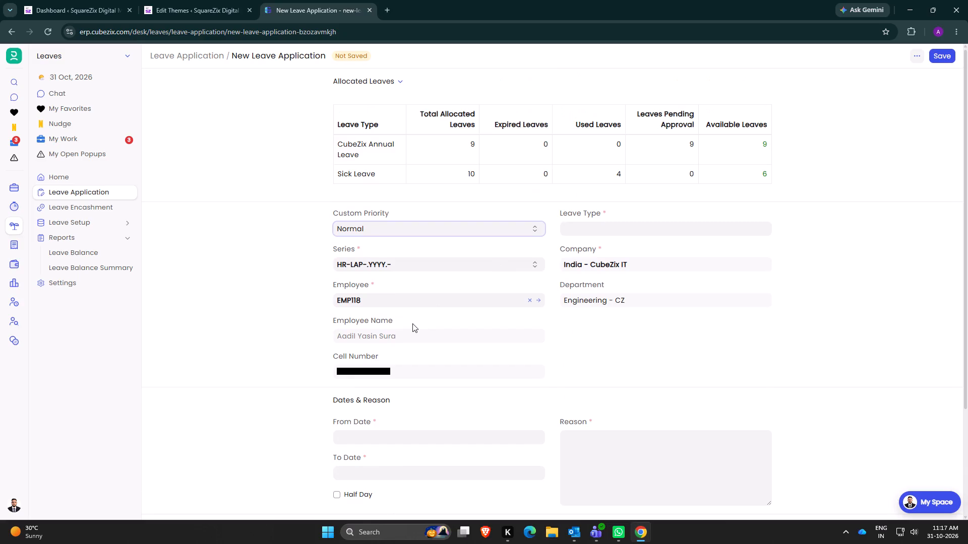
{"action": "left_click", "coordinate": [10, 33]}
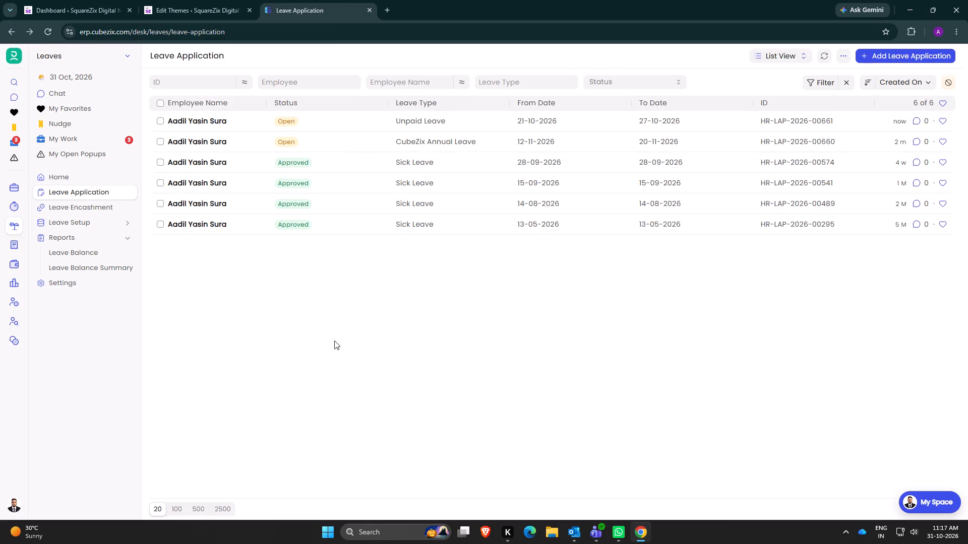
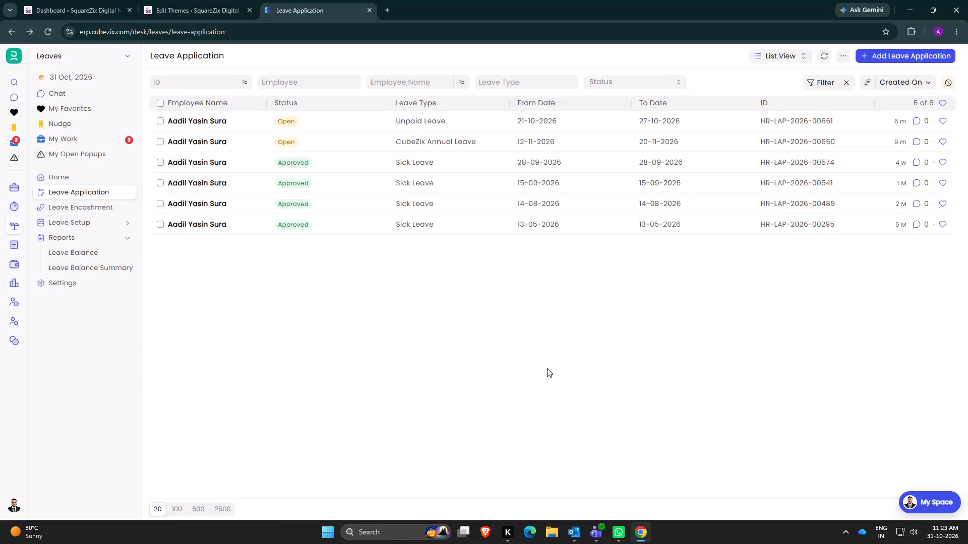
Go back from the leave applications to the sQuareX workspace and review the pin and thing counters on its dashboard.
{"action": "scroll", "coordinate": [547, 368], "scroll_direction": "down", "scroll_amount": 3}
{"action": "left_click", "coordinate": [7, 39]}
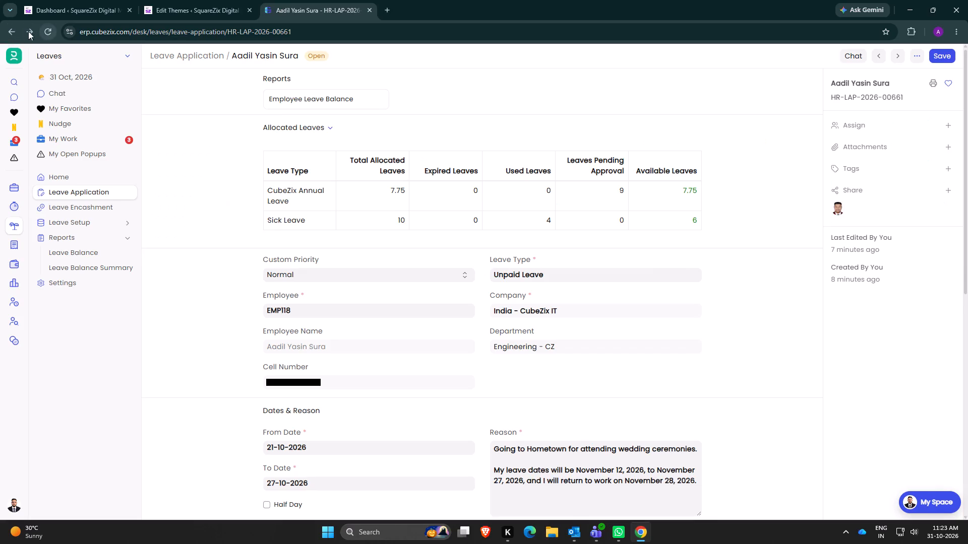
{"action": "double_click", "coordinate": [10, 31]}
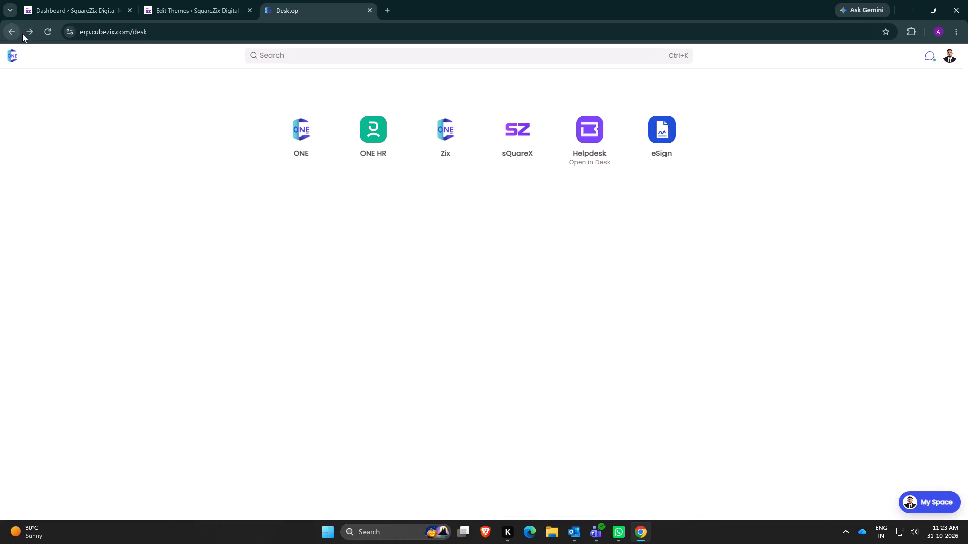
{"action": "left_click", "coordinate": [19, 33]}
{"action": "left_click", "coordinate": [25, 33]}
{"action": "left_click", "coordinate": [24, 32]}
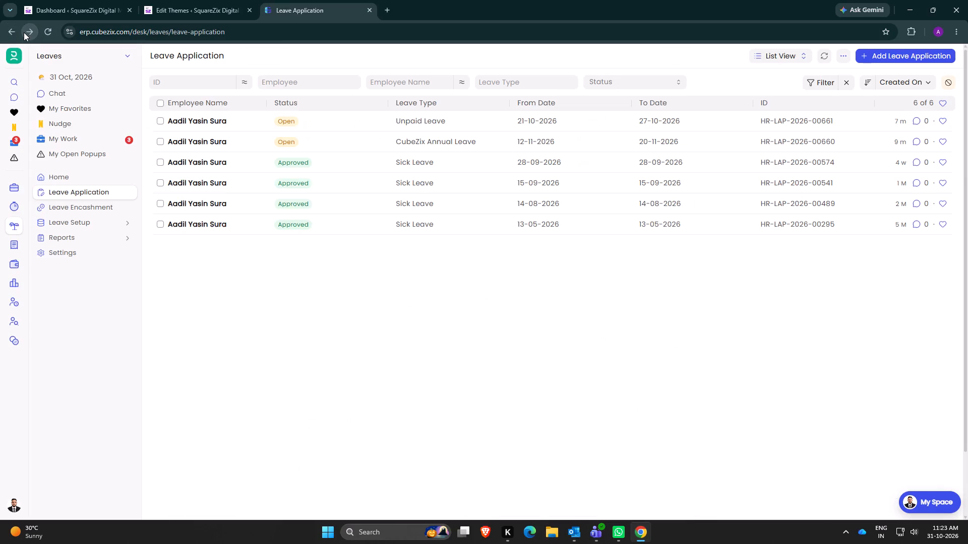
{"action": "left_click", "coordinate": [9, 29]}
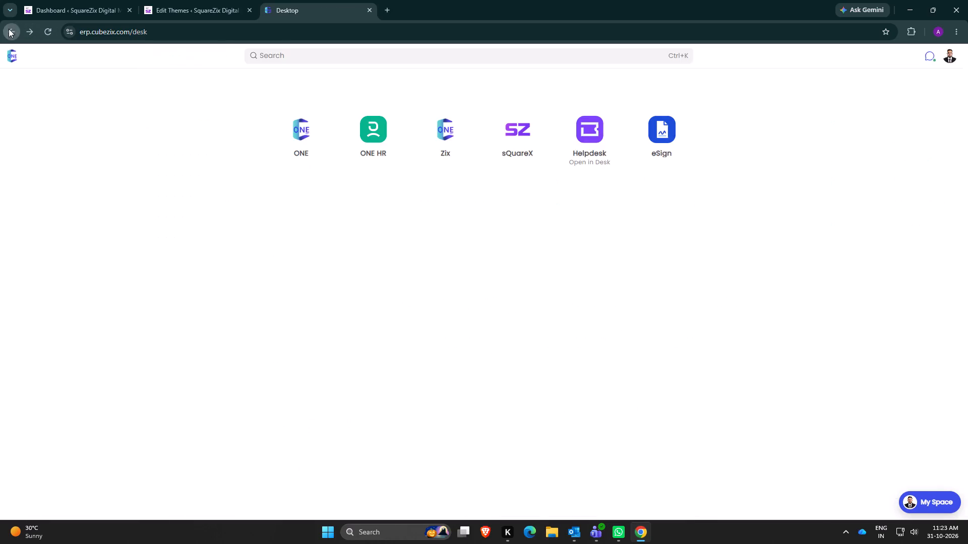
{"action": "left_click", "coordinate": [9, 29]}
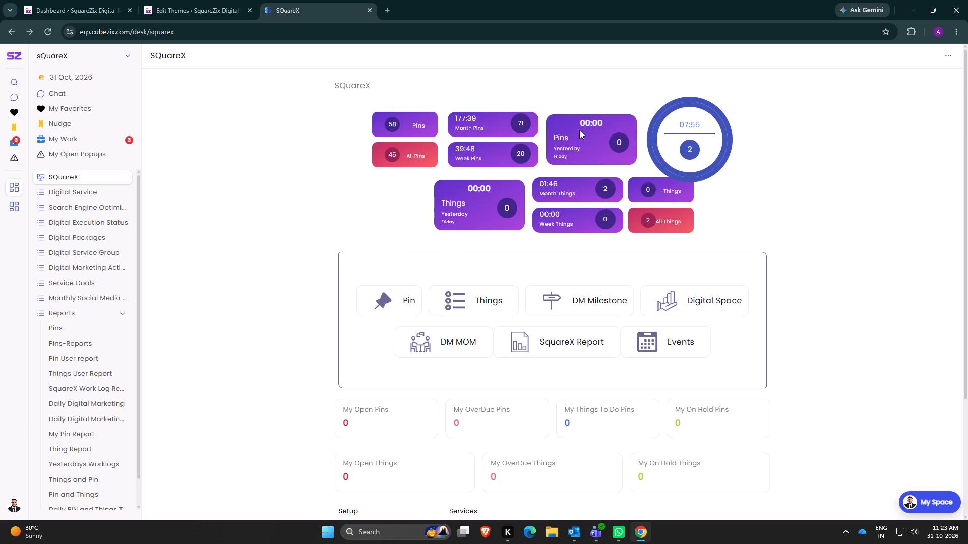
{"action": "scroll", "coordinate": [579, 130], "scroll_direction": "down", "scroll_amount": 1}
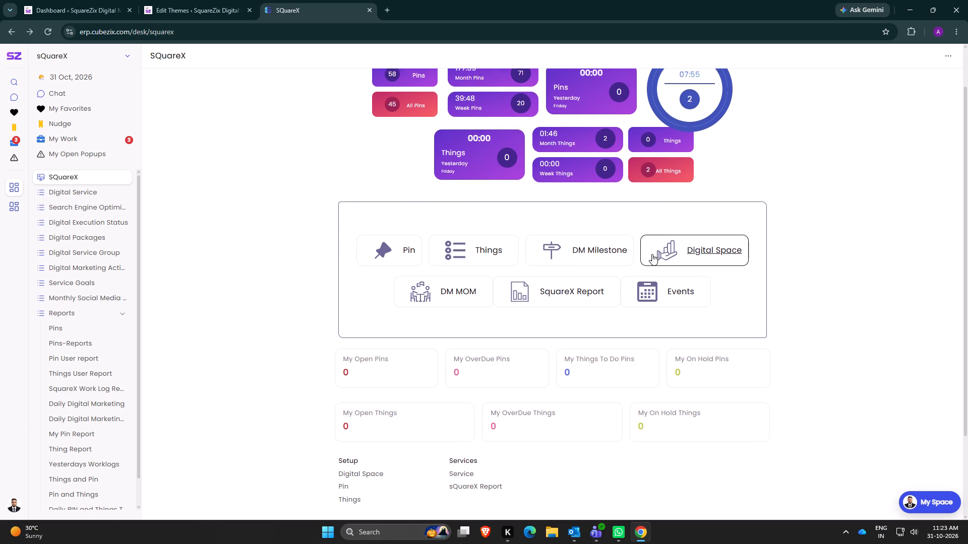
{"action": "scroll", "coordinate": [652, 254], "scroll_direction": "up", "scroll_amount": 4}
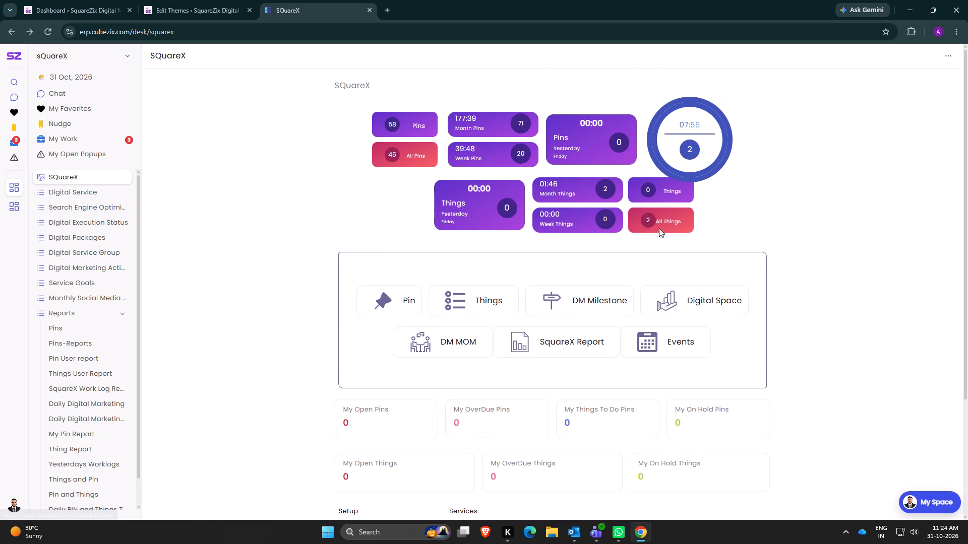
{"action": "triple_click", "coordinate": [692, 149]}
{"action": "left_click", "coordinate": [404, 402]}
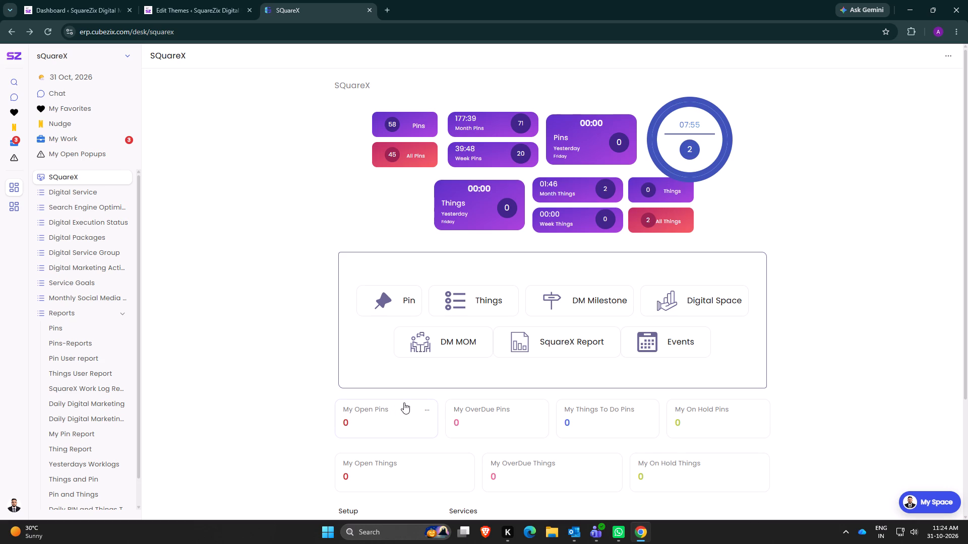
{"action": "scroll", "coordinate": [725, 265], "scroll_direction": "down", "scroll_amount": 2}
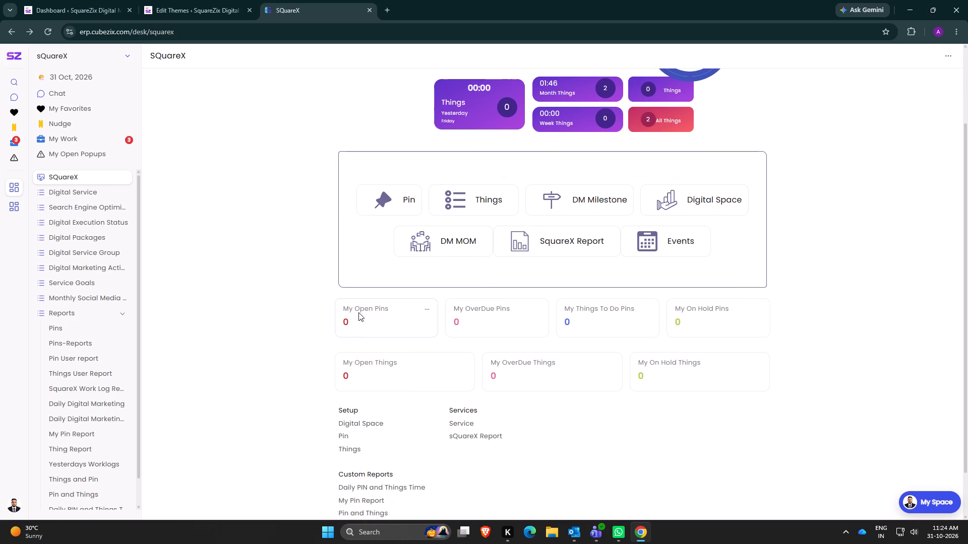
Open the My Open Pins list, examine the dates, requirements and resolutions of PIN-26-5040, and go back to the list.
{"action": "left_click", "coordinate": [346, 322]}
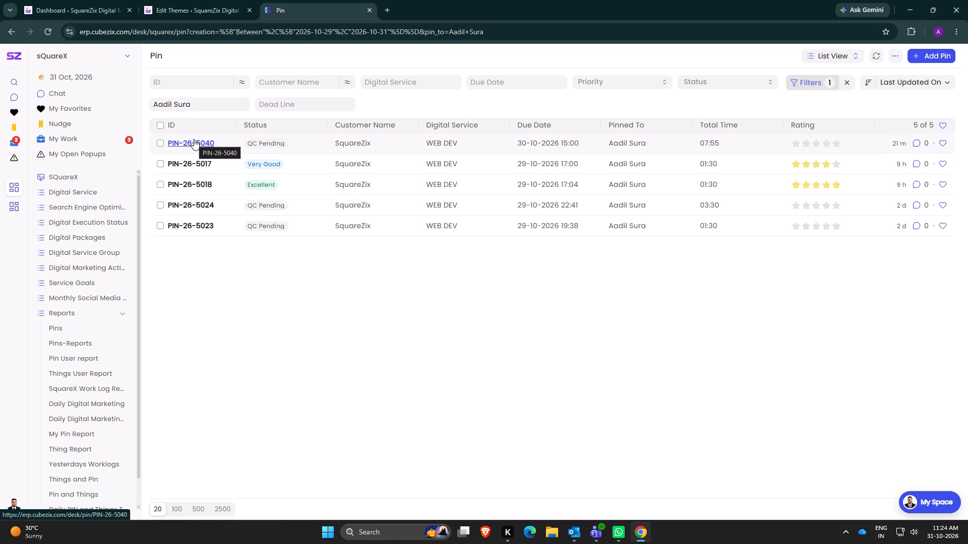
{"action": "left_click", "coordinate": [194, 139]}
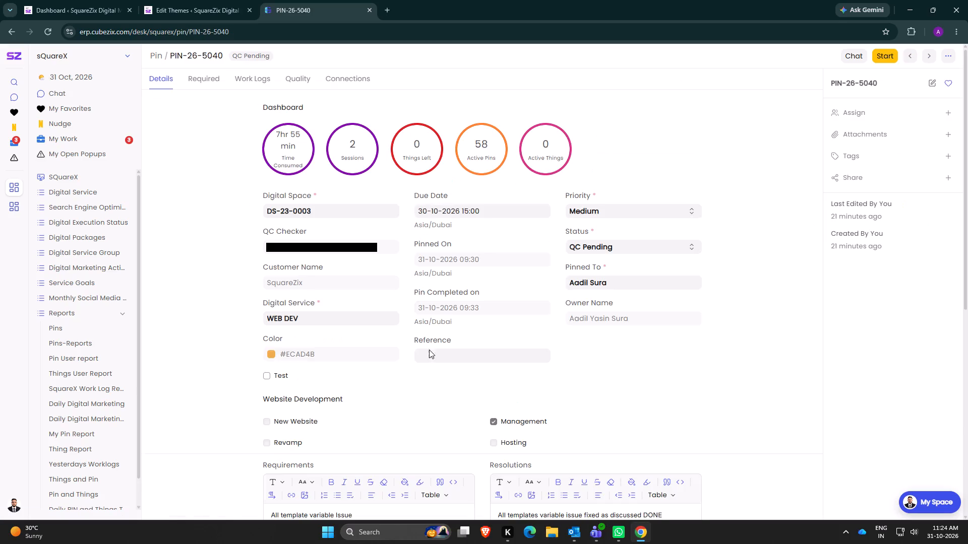
{"action": "scroll", "coordinate": [446, 359], "scroll_direction": "down", "scroll_amount": 6}
{"action": "scroll", "coordinate": [447, 358], "scroll_direction": "up", "scroll_amount": 6}
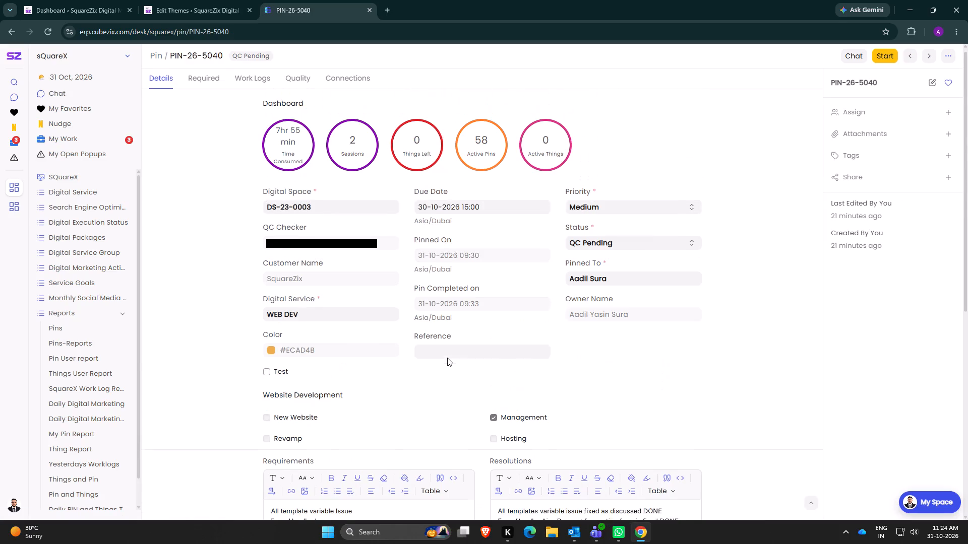
{"action": "scroll", "coordinate": [447, 358], "scroll_direction": "up", "scroll_amount": 3}
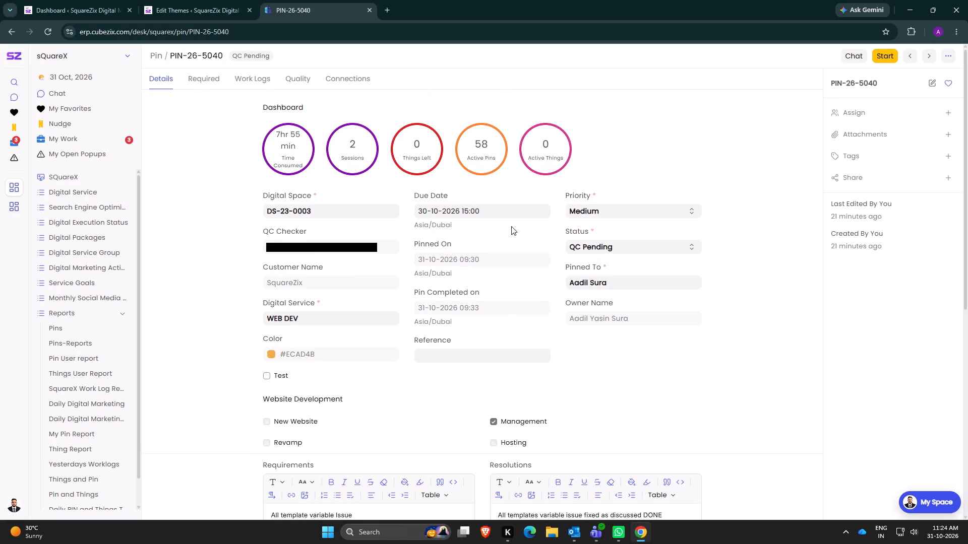
{"action": "scroll", "coordinate": [511, 226], "scroll_direction": "down", "scroll_amount": 13}
{"action": "scroll", "coordinate": [417, 321], "scroll_direction": "down", "scroll_amount": 2}
{"action": "scroll", "coordinate": [357, 352], "scroll_direction": "down", "scroll_amount": 3}
{"action": "scroll", "coordinate": [375, 343], "scroll_direction": "up", "scroll_amount": 5}
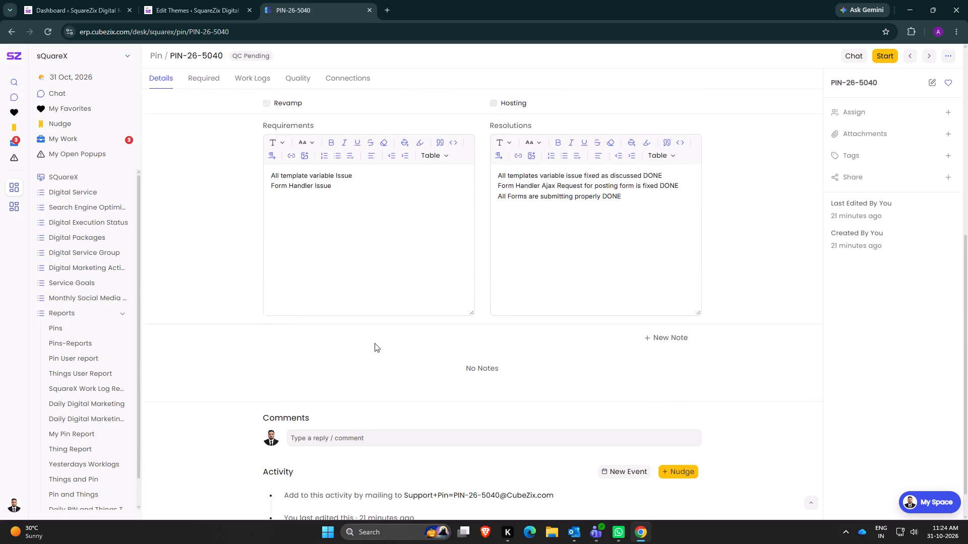
{"action": "scroll", "coordinate": [375, 343], "scroll_direction": "down", "scroll_amount": 1}
{"action": "scroll", "coordinate": [375, 343], "scroll_direction": "up", "scroll_amount": 9}
{"action": "left_click", "coordinate": [509, 254]}
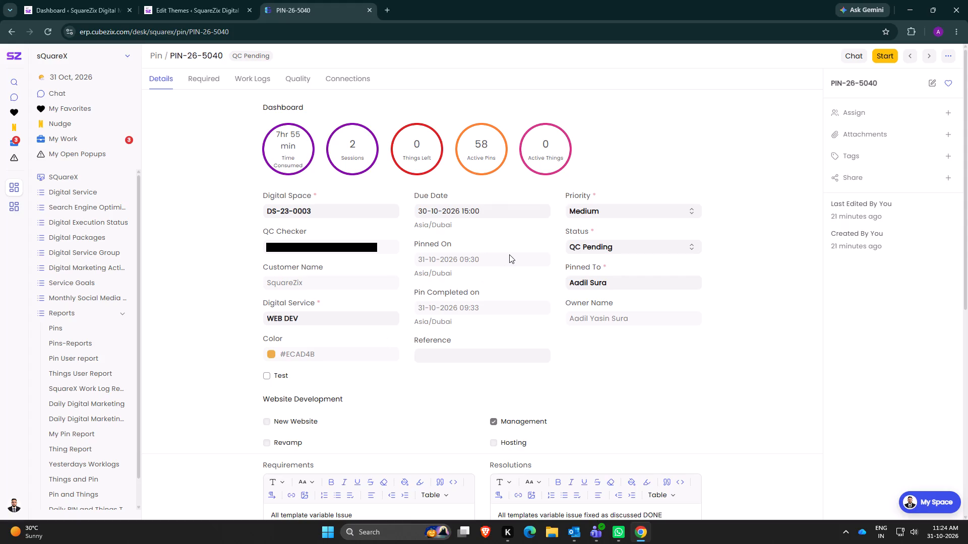
{"action": "triple_click", "coordinate": [472, 303]}
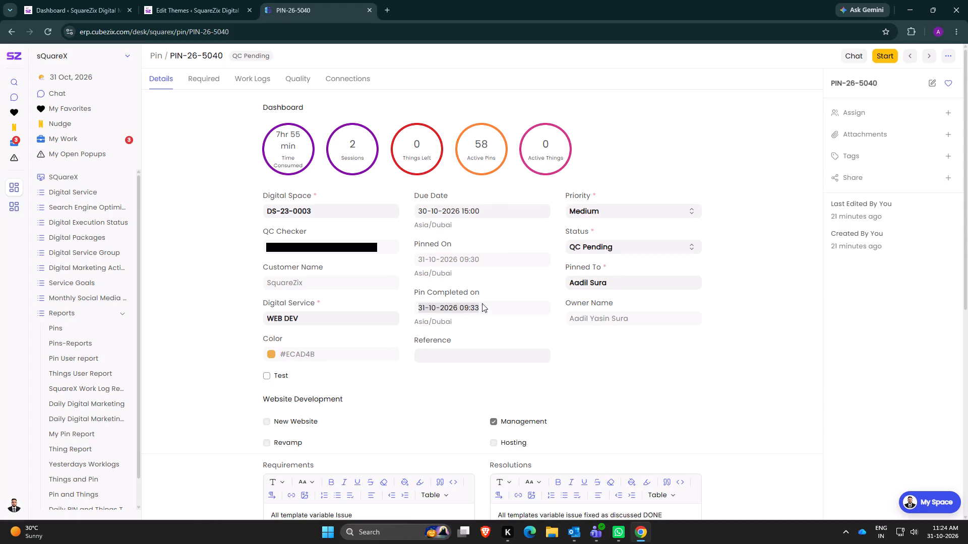
{"action": "left_click", "coordinate": [505, 310]}
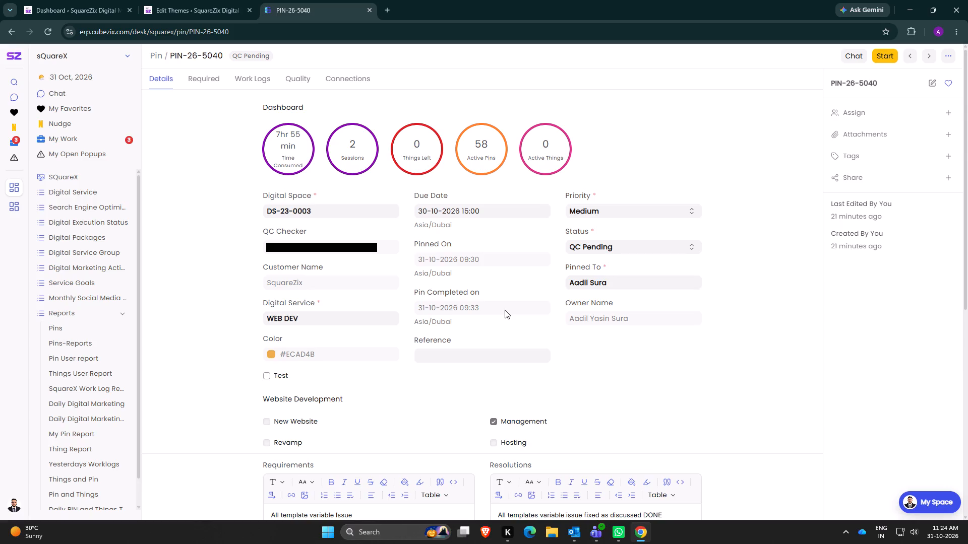
{"action": "left_click", "coordinate": [453, 294]}
{"action": "left_click", "coordinate": [12, 39]}
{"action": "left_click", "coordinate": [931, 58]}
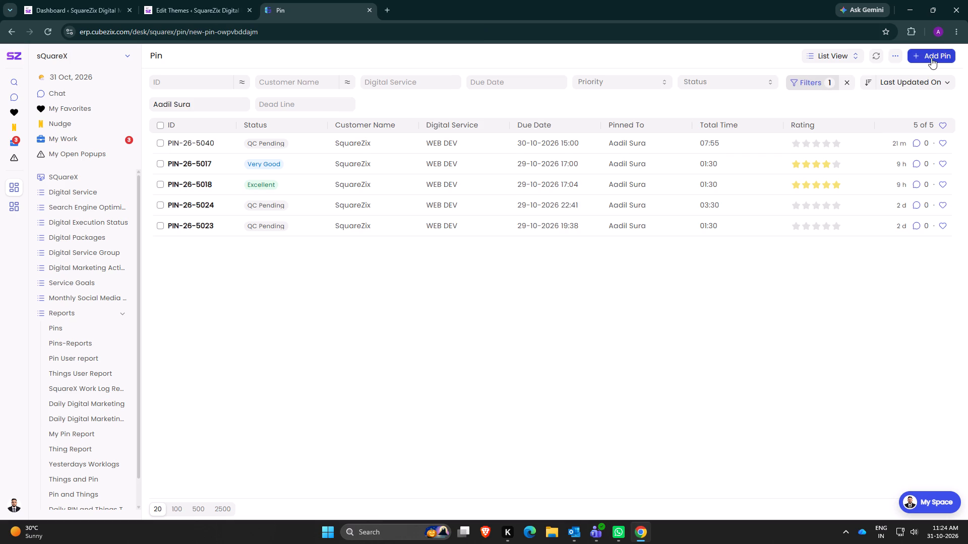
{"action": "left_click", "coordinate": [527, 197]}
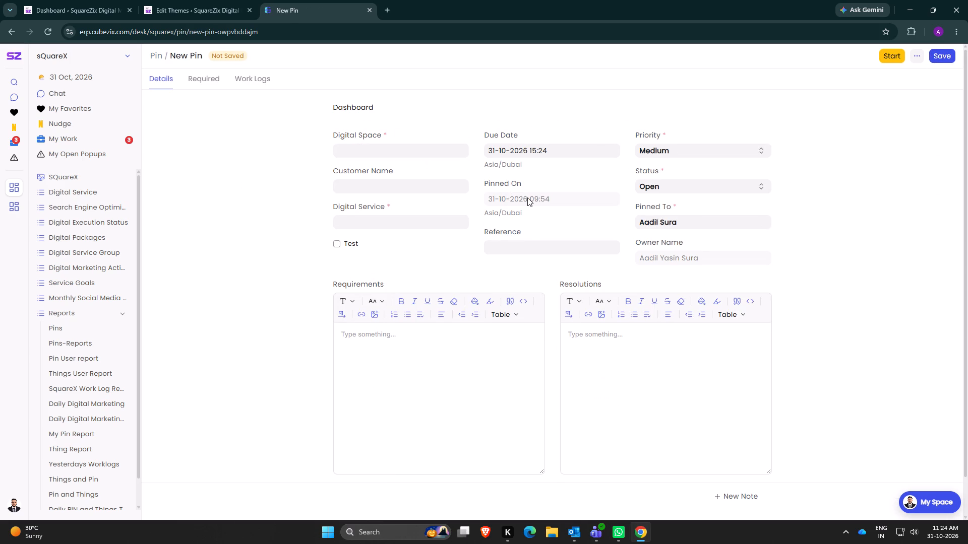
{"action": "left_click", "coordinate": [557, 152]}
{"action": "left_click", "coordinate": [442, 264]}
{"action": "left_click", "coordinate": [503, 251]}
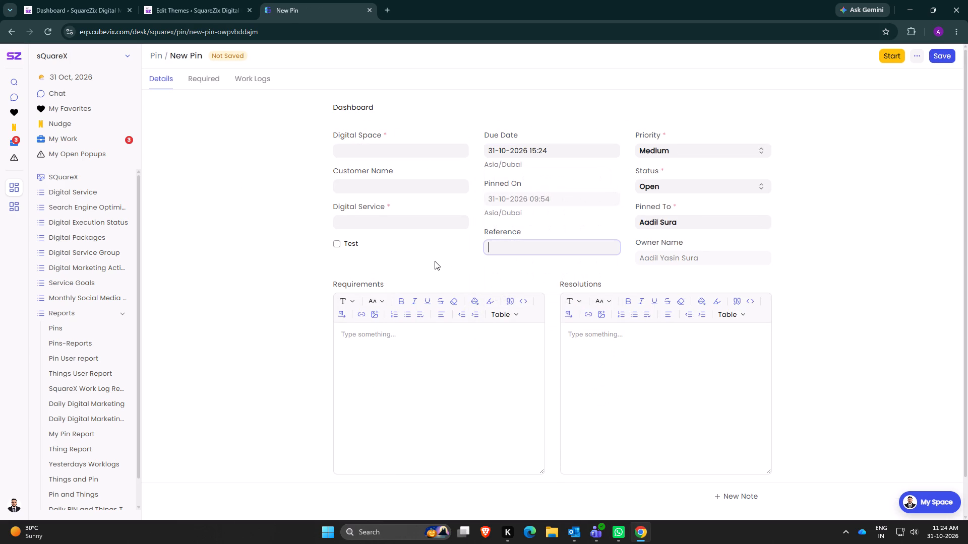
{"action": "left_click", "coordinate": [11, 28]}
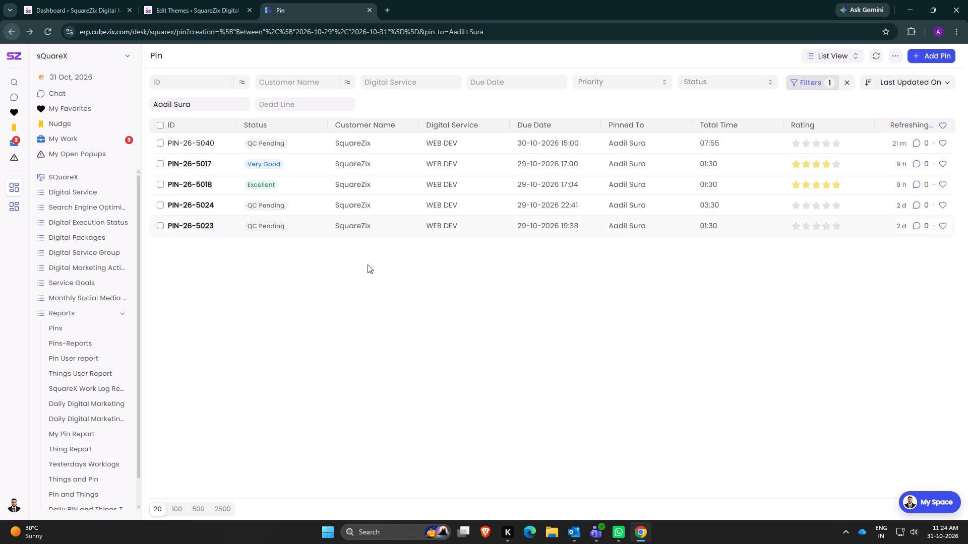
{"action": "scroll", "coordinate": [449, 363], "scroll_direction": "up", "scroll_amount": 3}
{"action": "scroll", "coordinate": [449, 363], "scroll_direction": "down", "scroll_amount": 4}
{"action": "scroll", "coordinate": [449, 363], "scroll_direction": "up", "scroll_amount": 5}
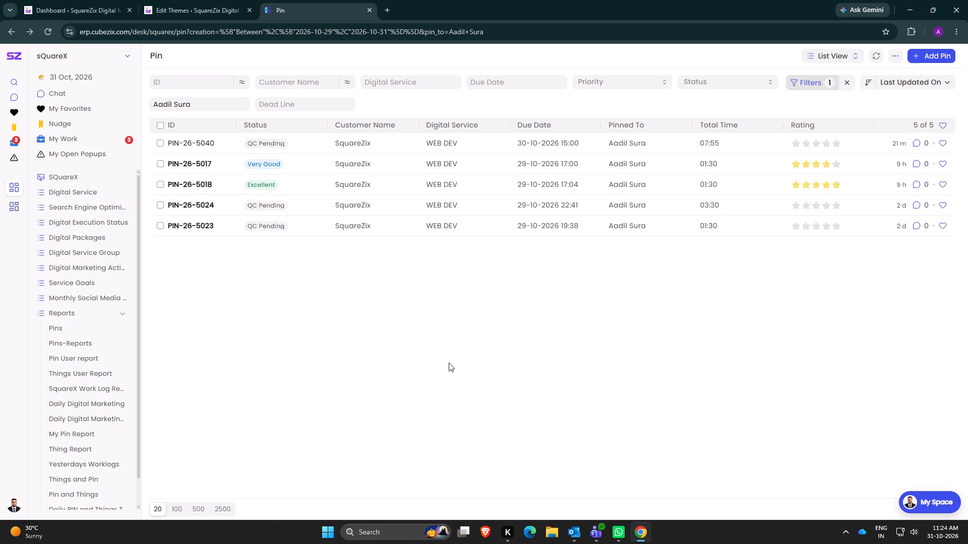